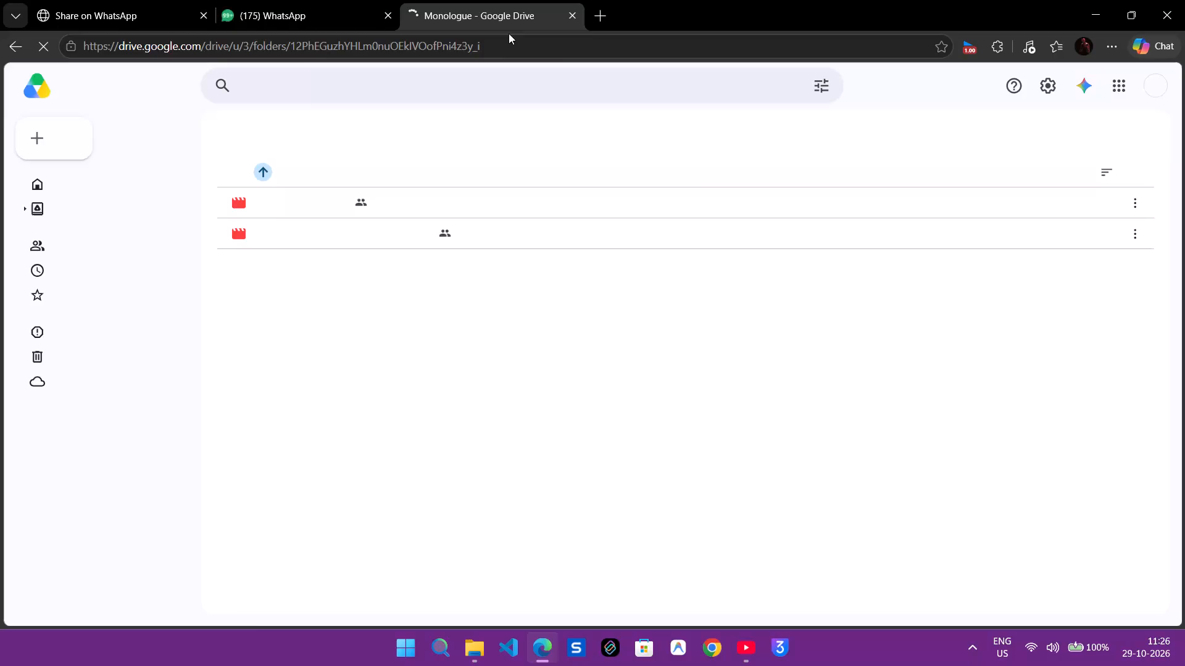
Open the Demo folder in Google Drive and briefly play Screen Recording 2026-10-27 235018.mp4, pausing it near the start.
click(17, 55)
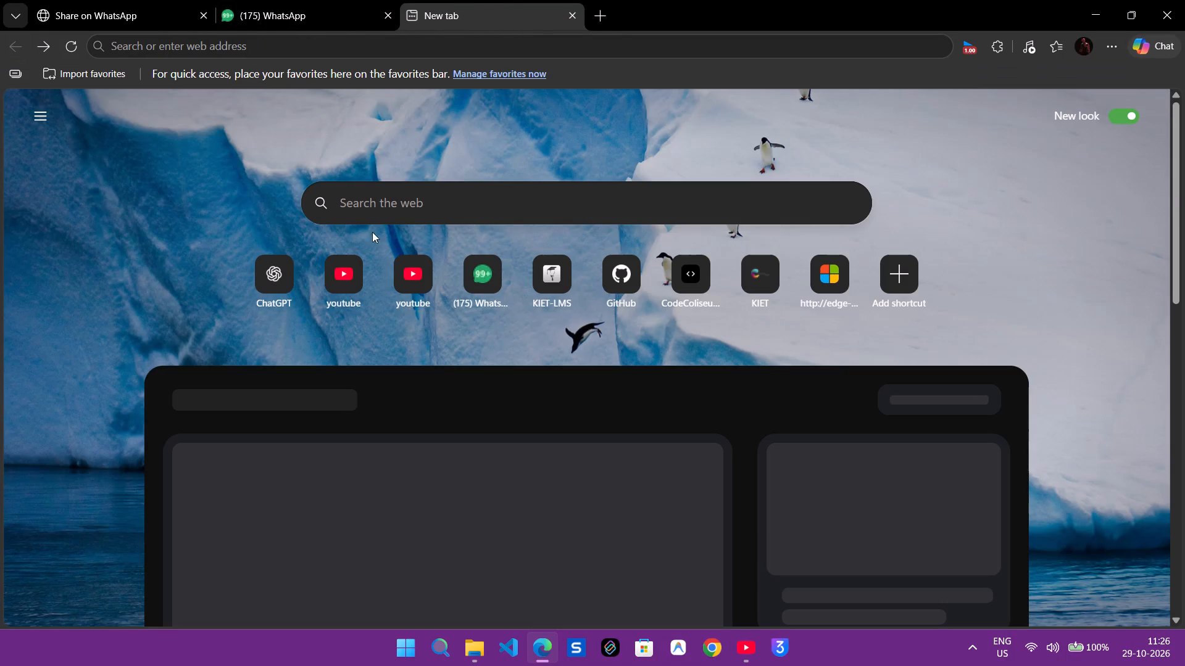
click(430, 46)
key(d)
text(rive)
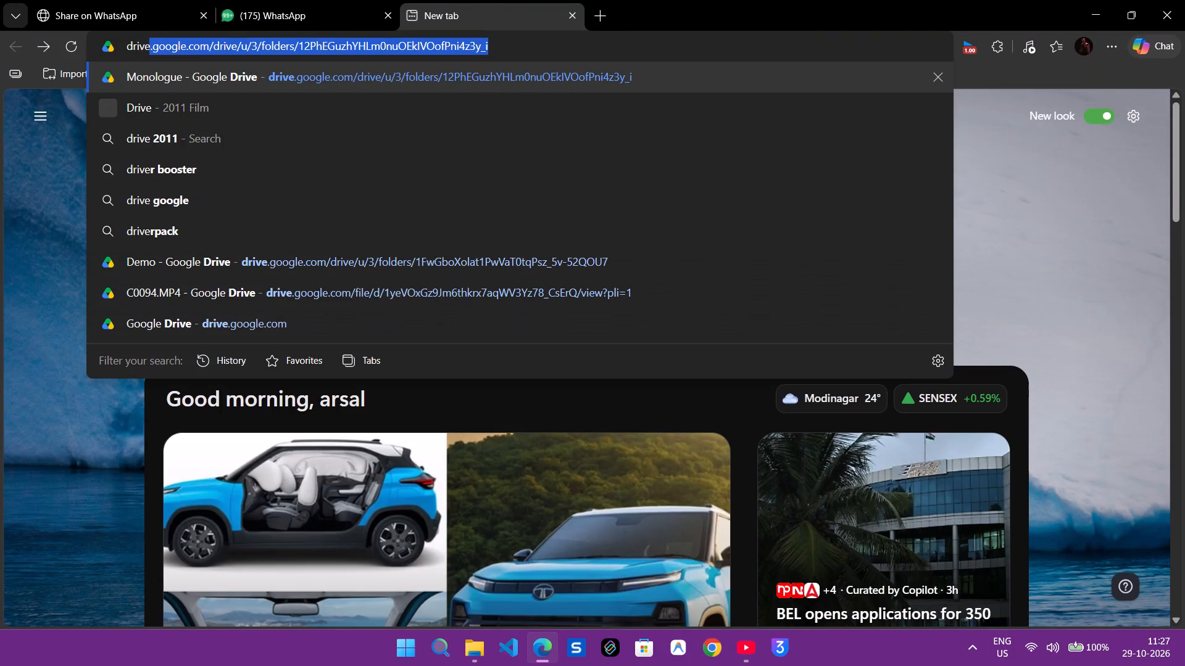
click(394, 277)
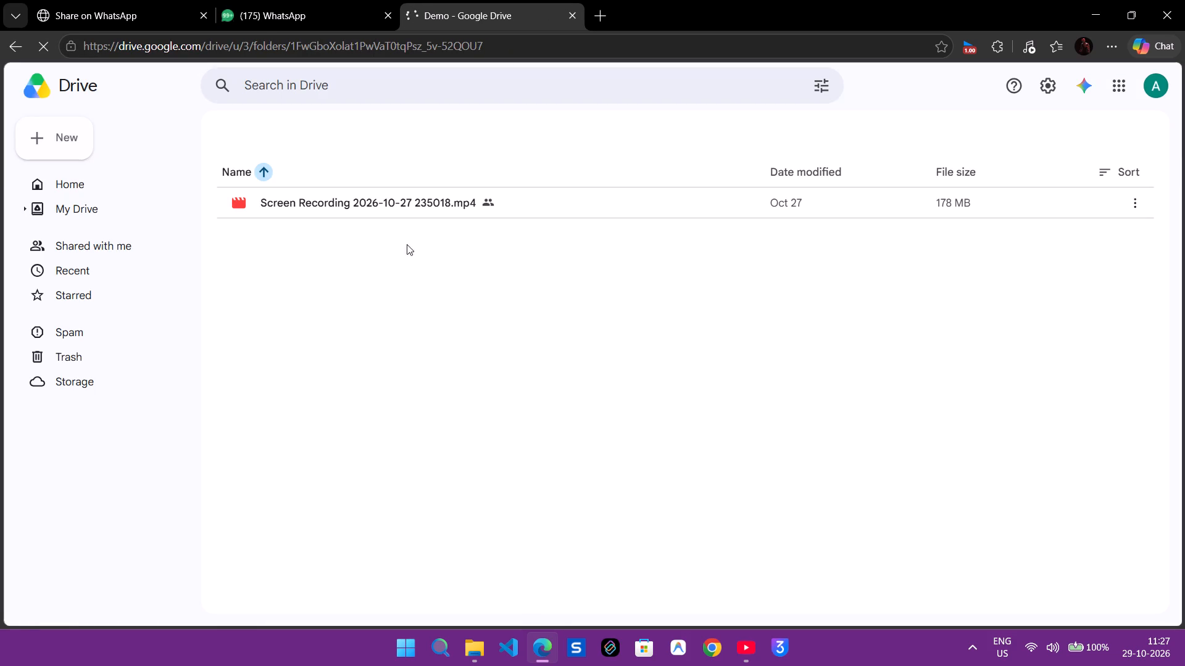
double_click(430, 201)
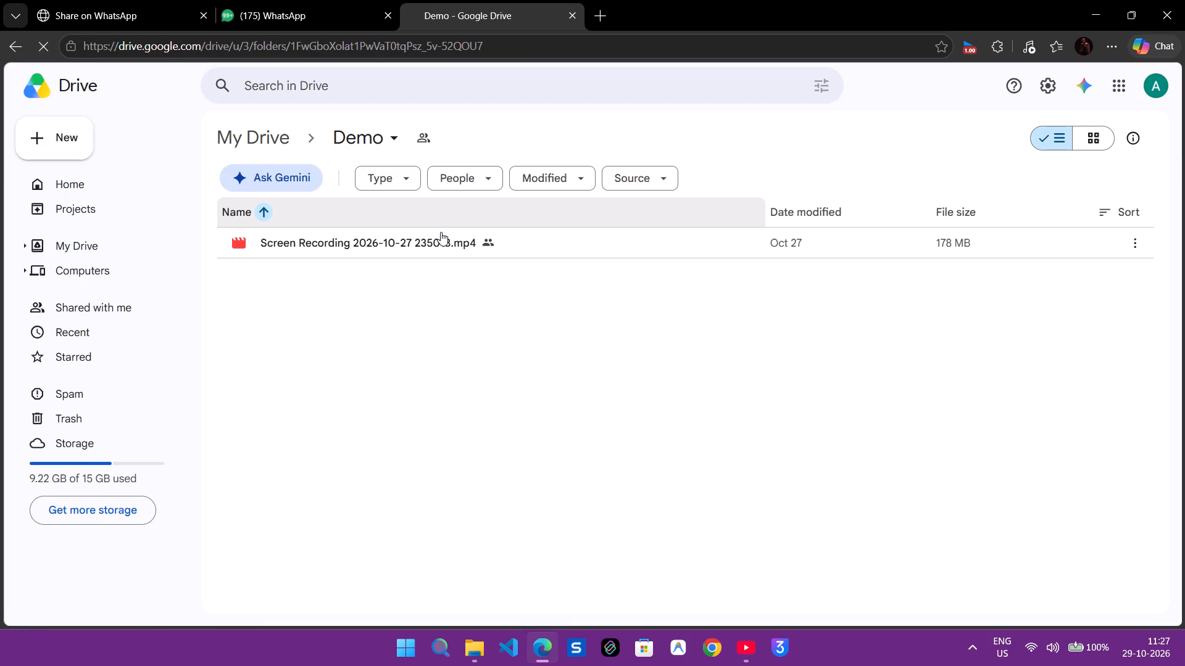
double_click(443, 240)
double_click(444, 251)
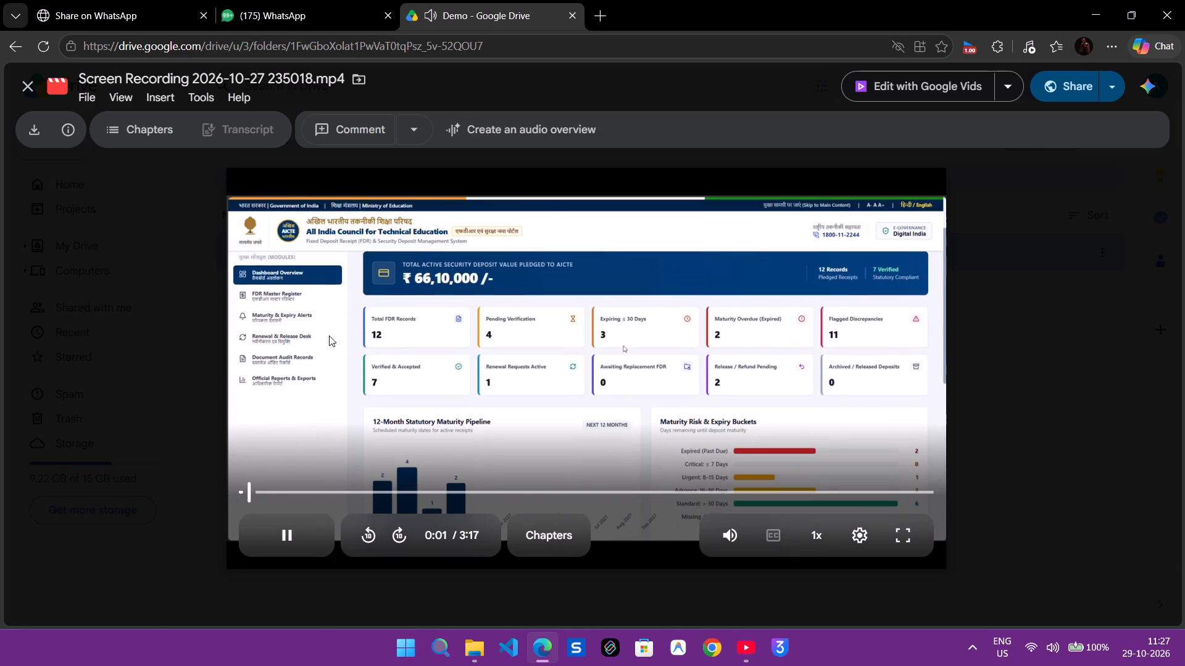
click(476, 351)
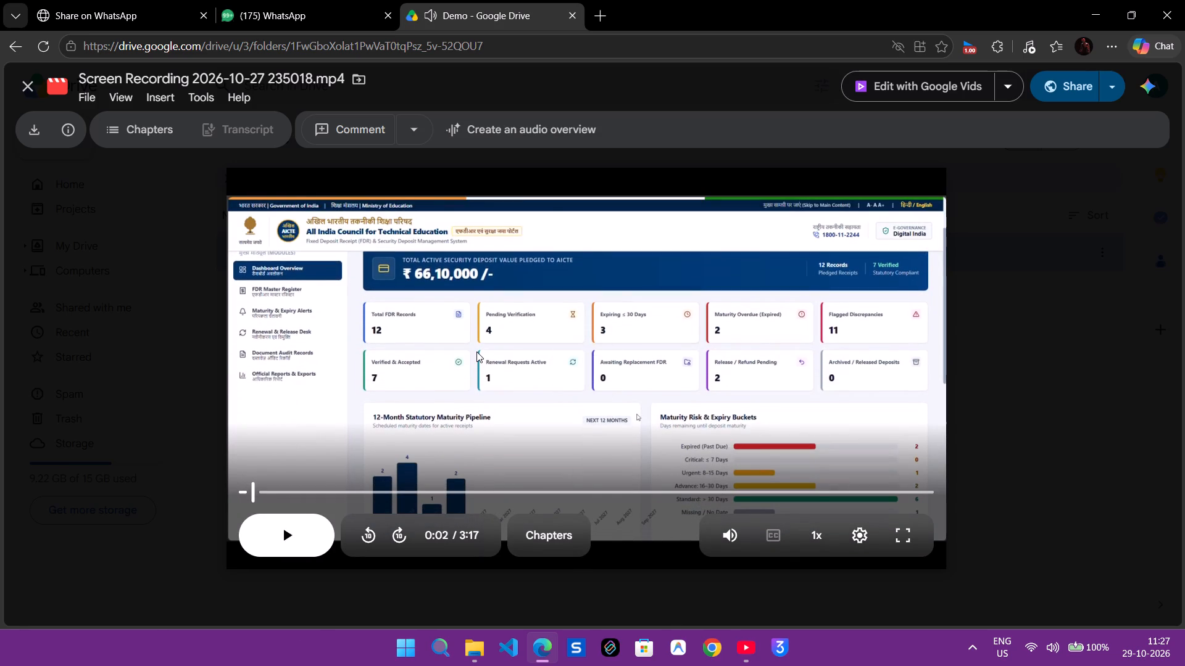
key(alt+Tab)
key(alt+Tab)
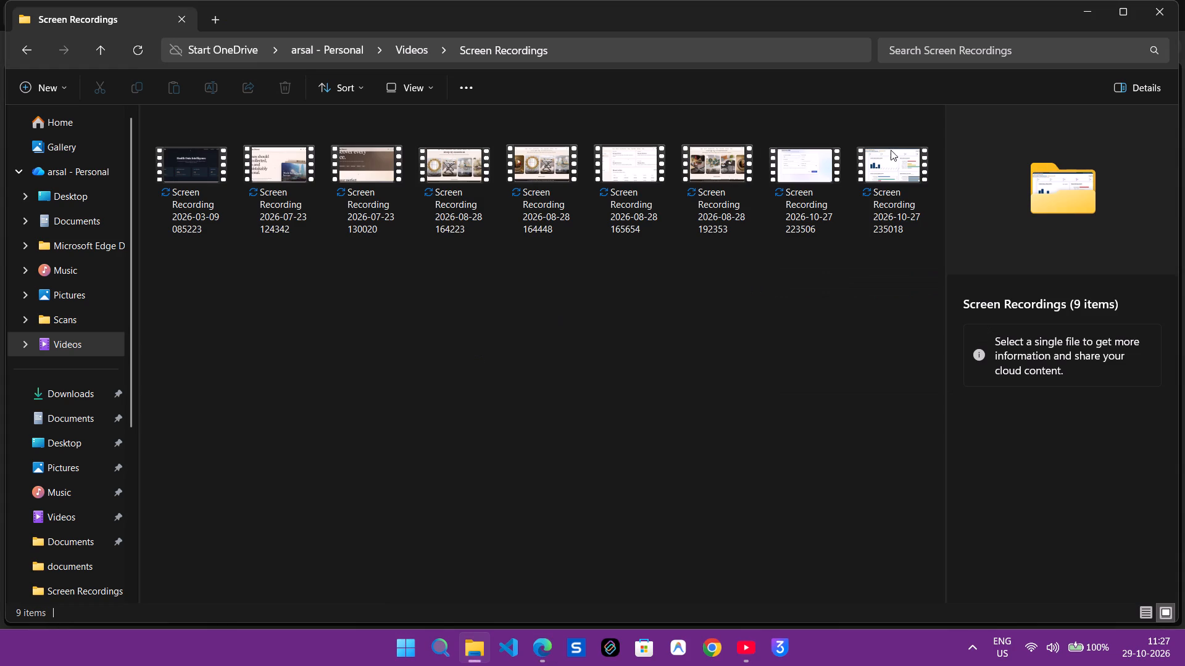
right_click(892, 158)
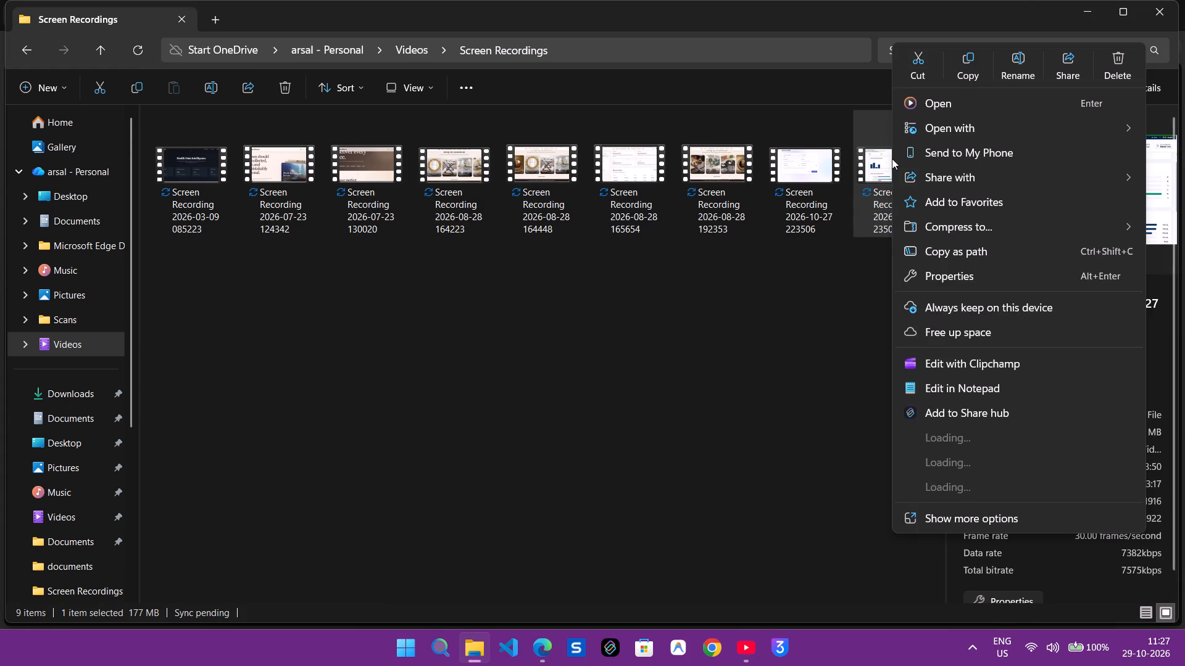
click(947, 373)
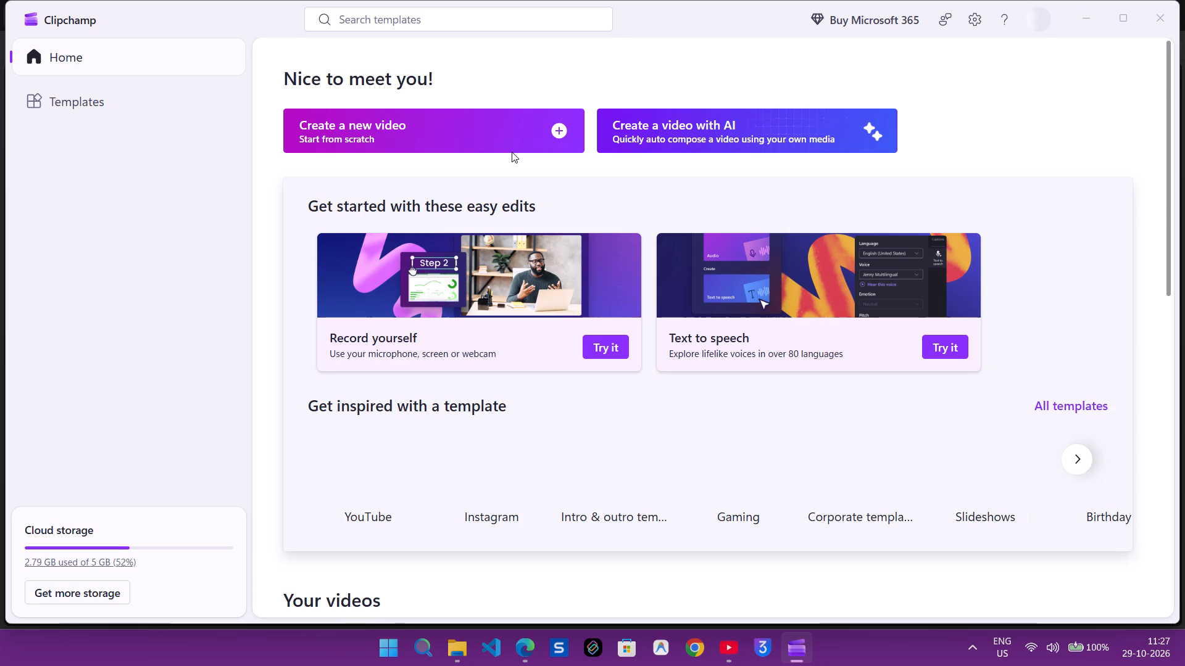
Create a new video project and try to mute the recording's audio on the timeline.
click(481, 131)
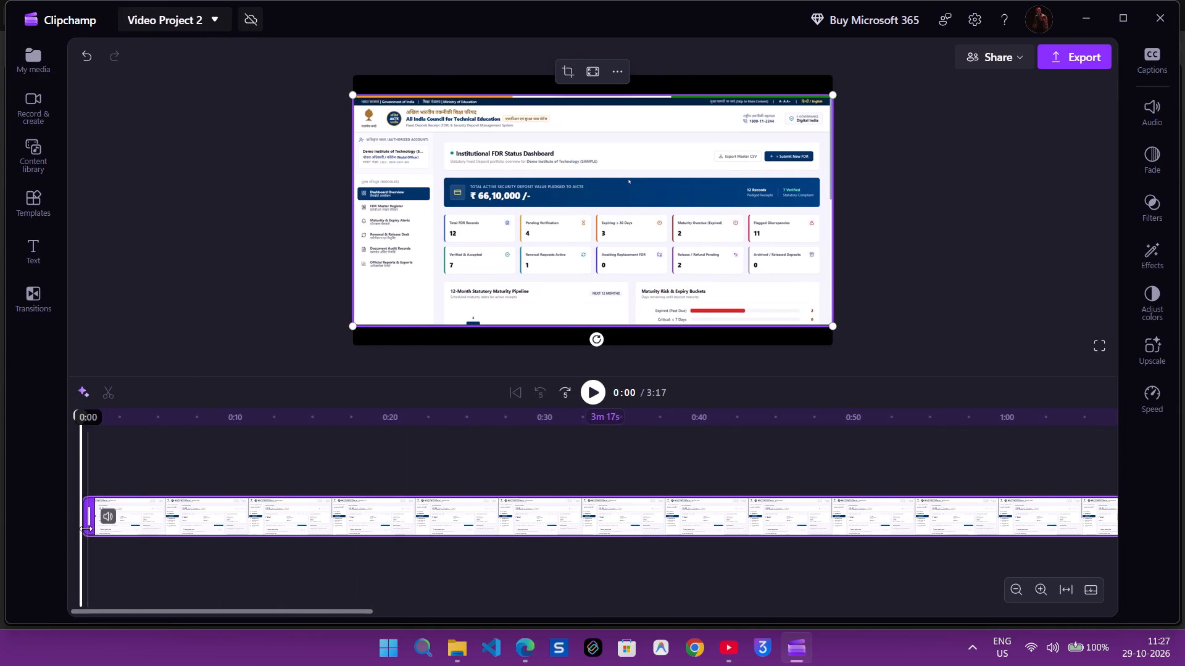
click(107, 517)
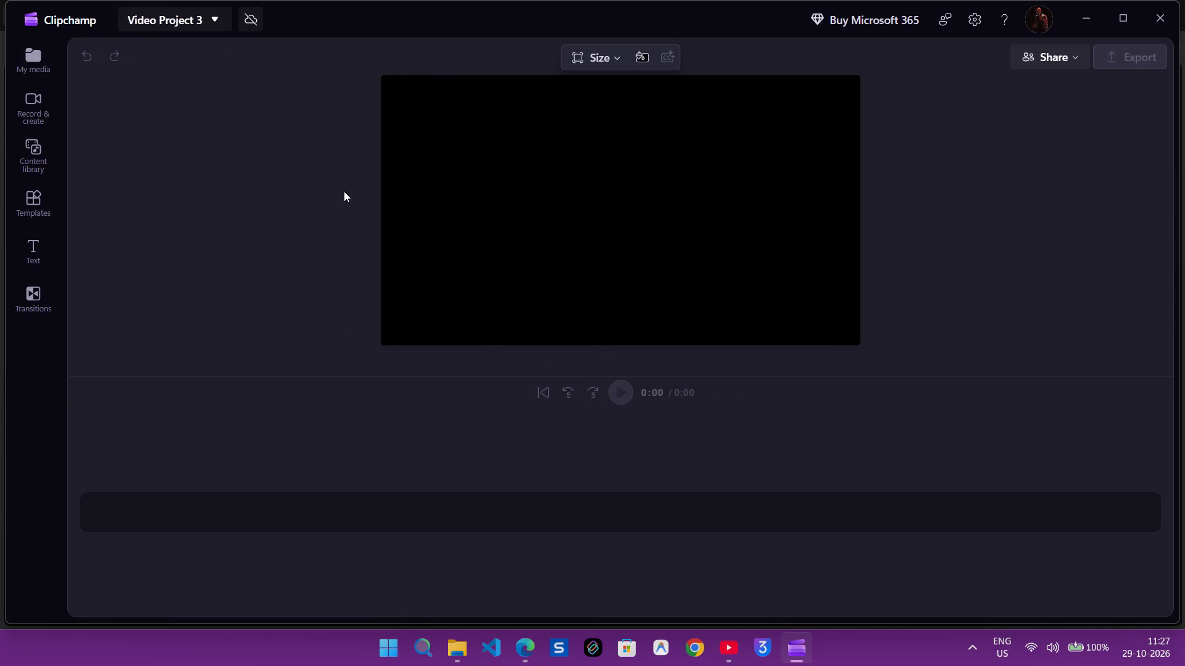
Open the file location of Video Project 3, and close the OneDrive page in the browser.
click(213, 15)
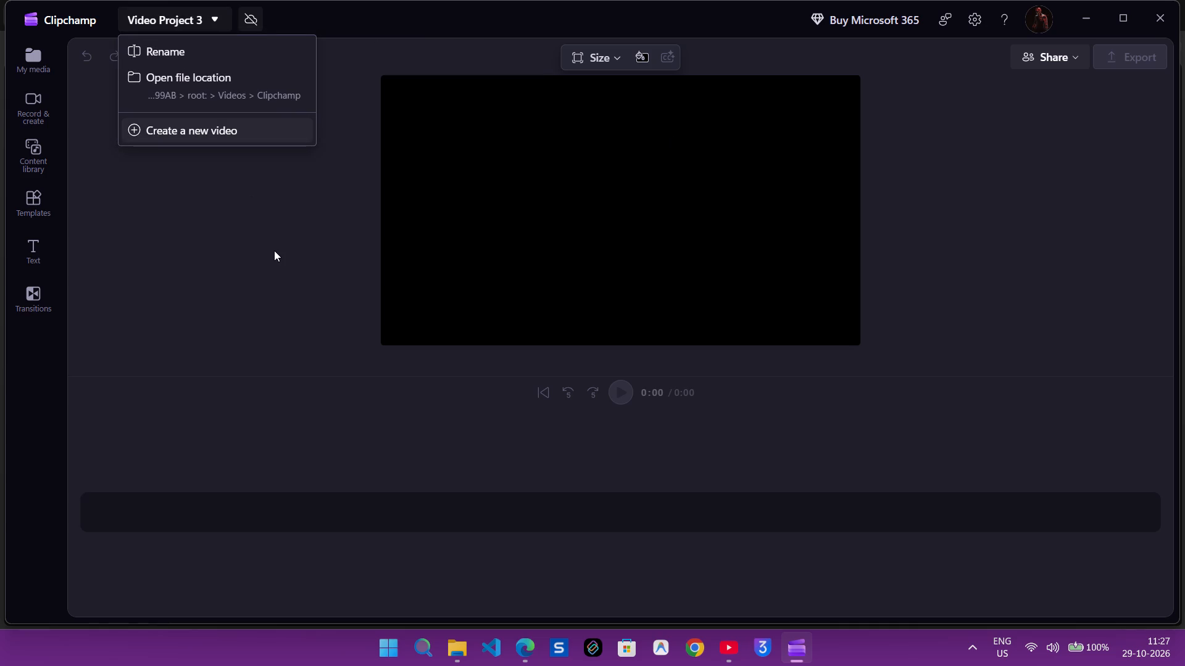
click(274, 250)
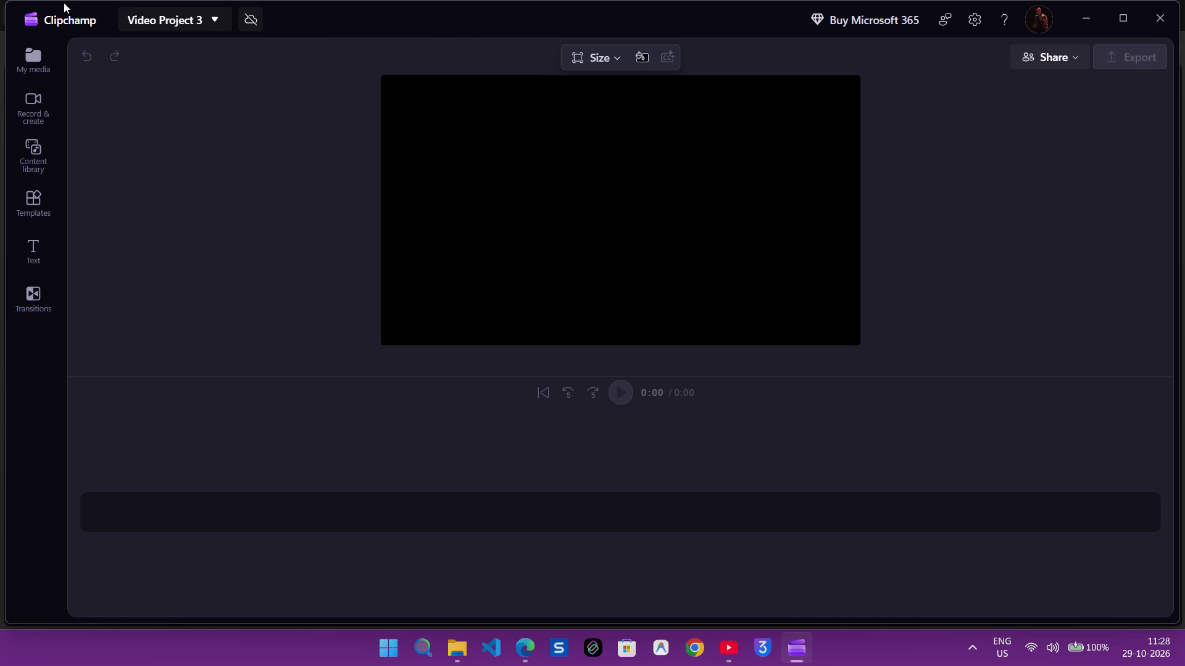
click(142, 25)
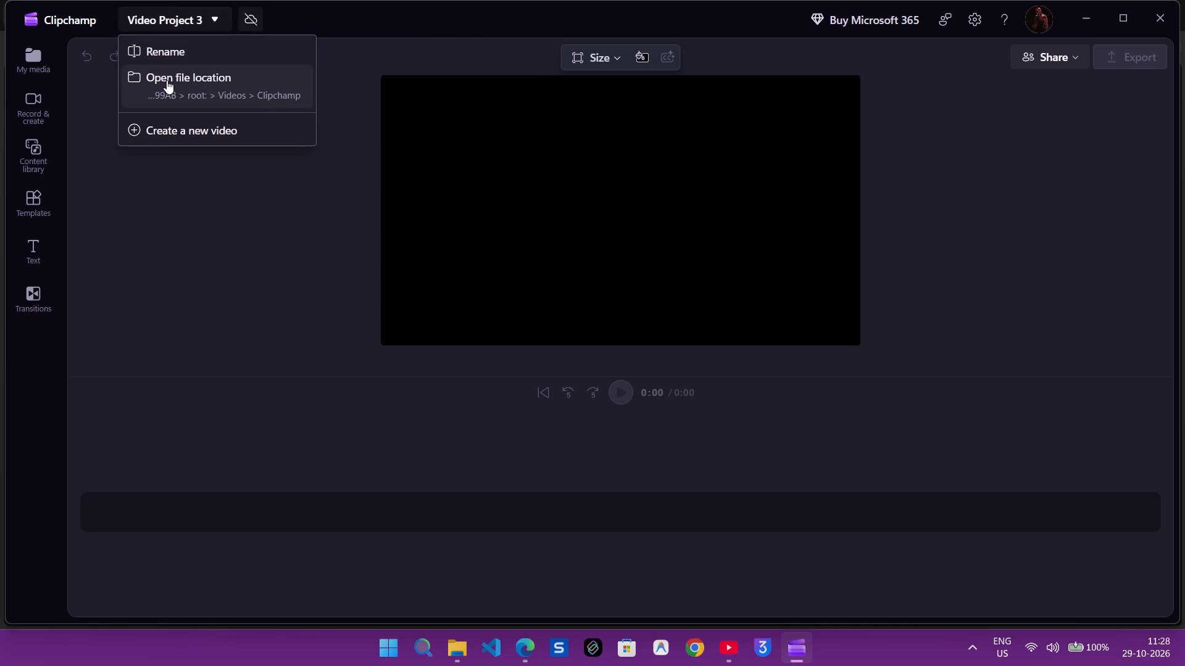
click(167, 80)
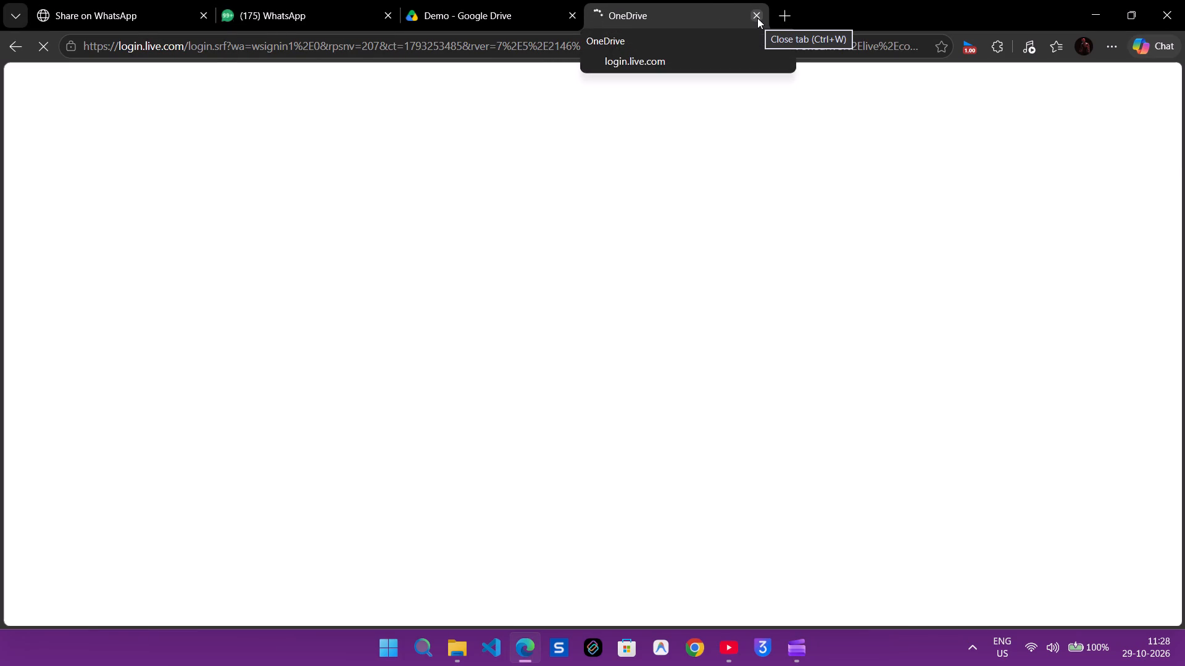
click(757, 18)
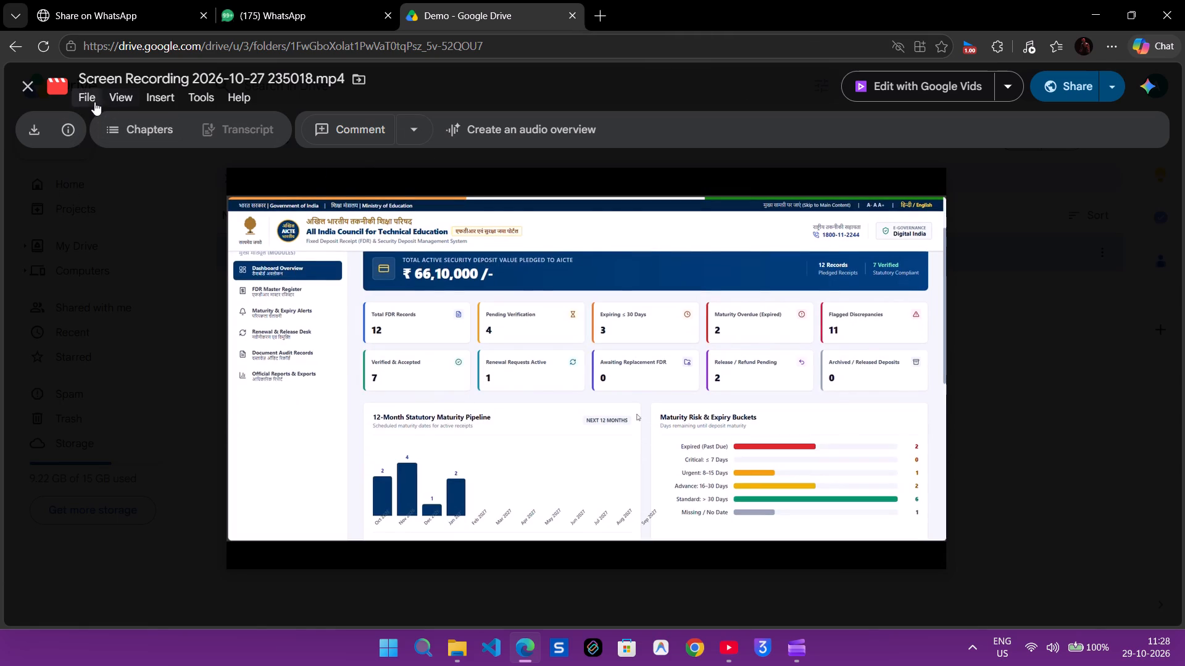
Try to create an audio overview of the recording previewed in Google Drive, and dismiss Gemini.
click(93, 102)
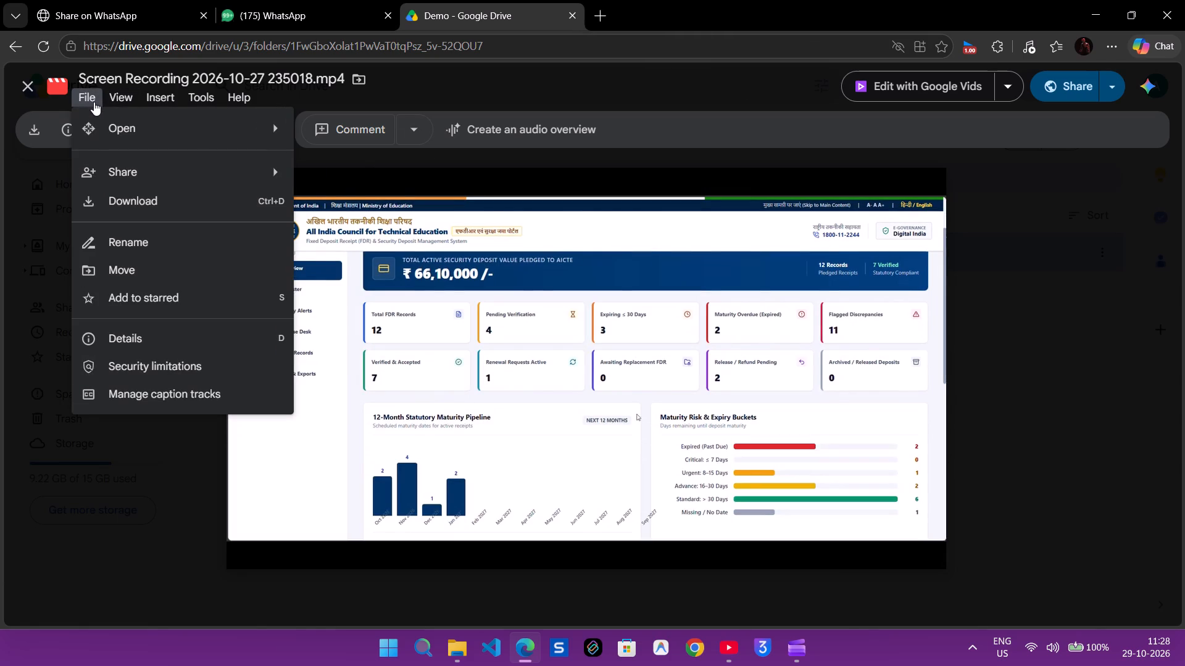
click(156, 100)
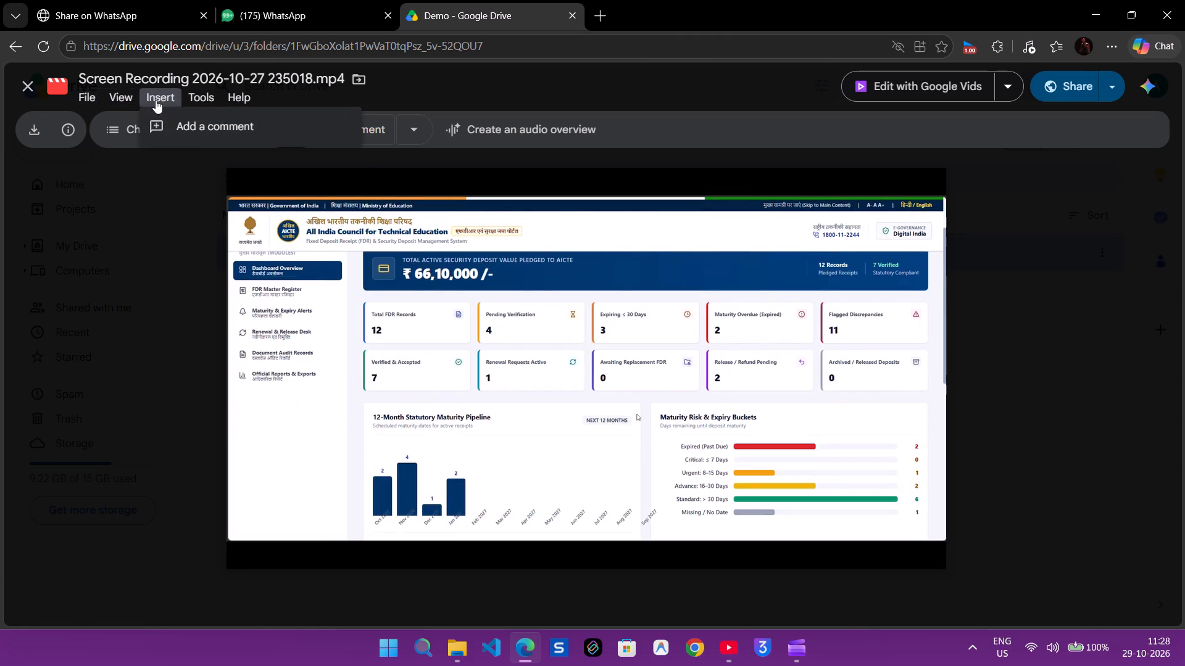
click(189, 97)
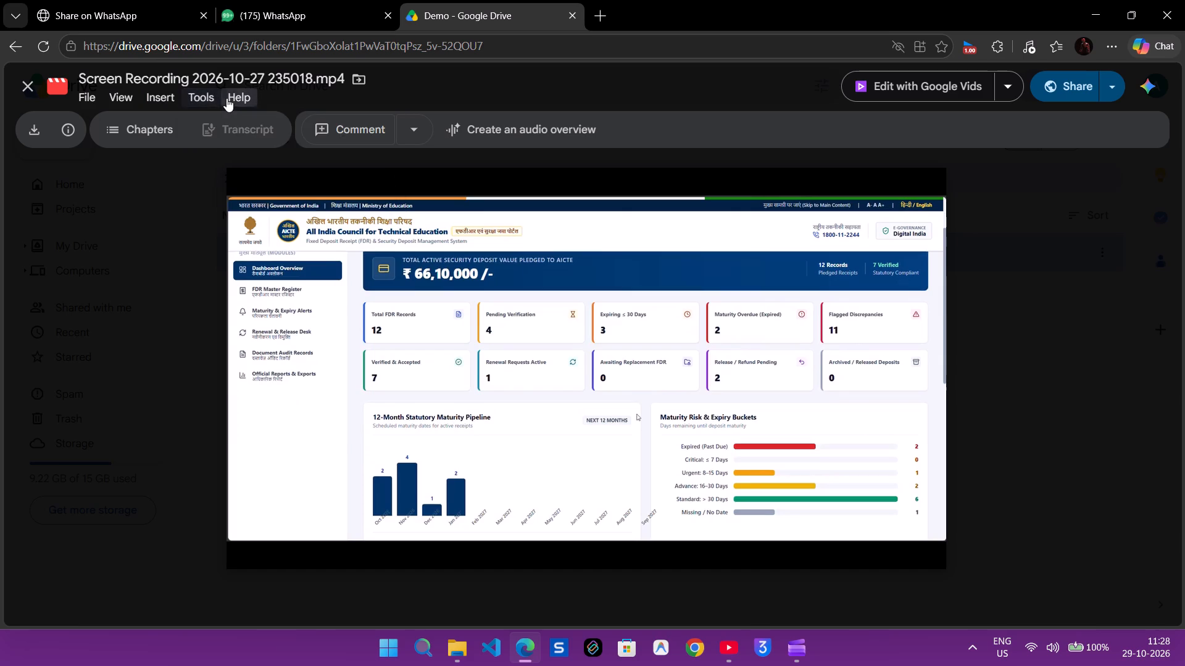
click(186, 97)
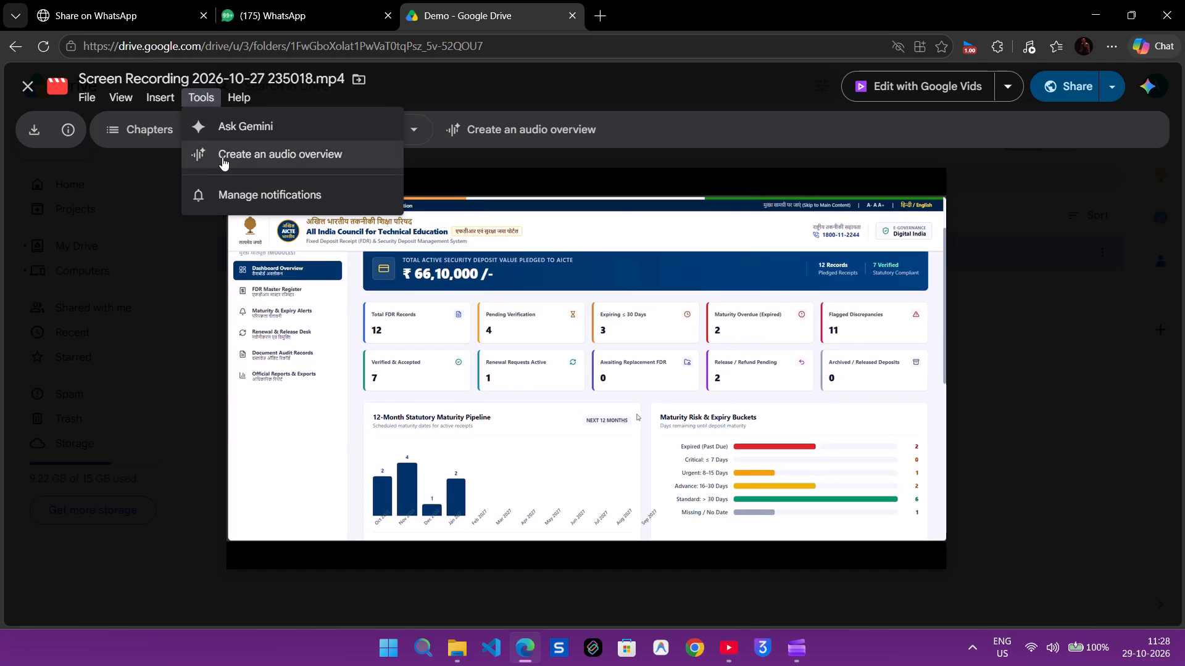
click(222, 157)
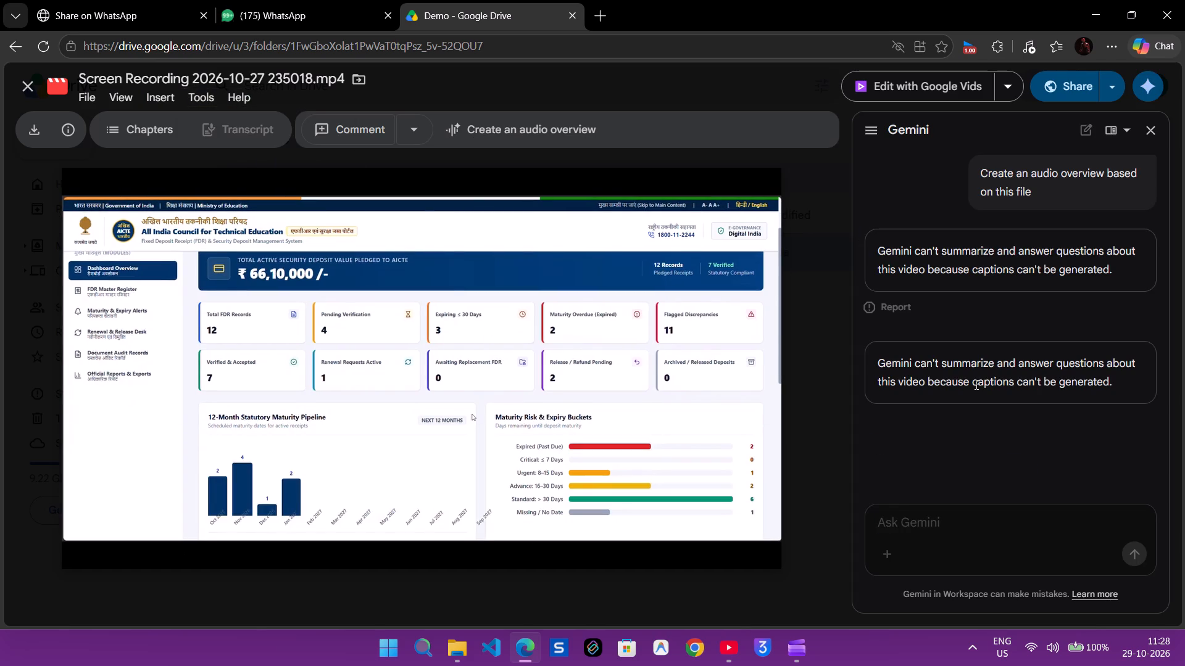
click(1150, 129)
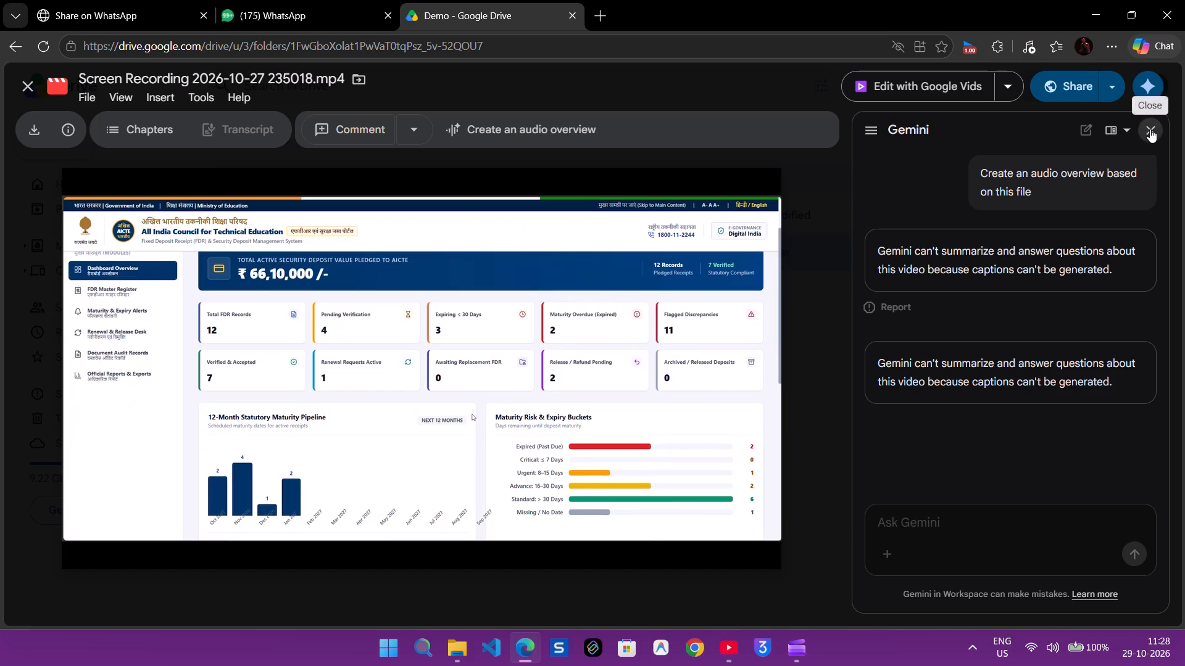
key(alt+Tab)
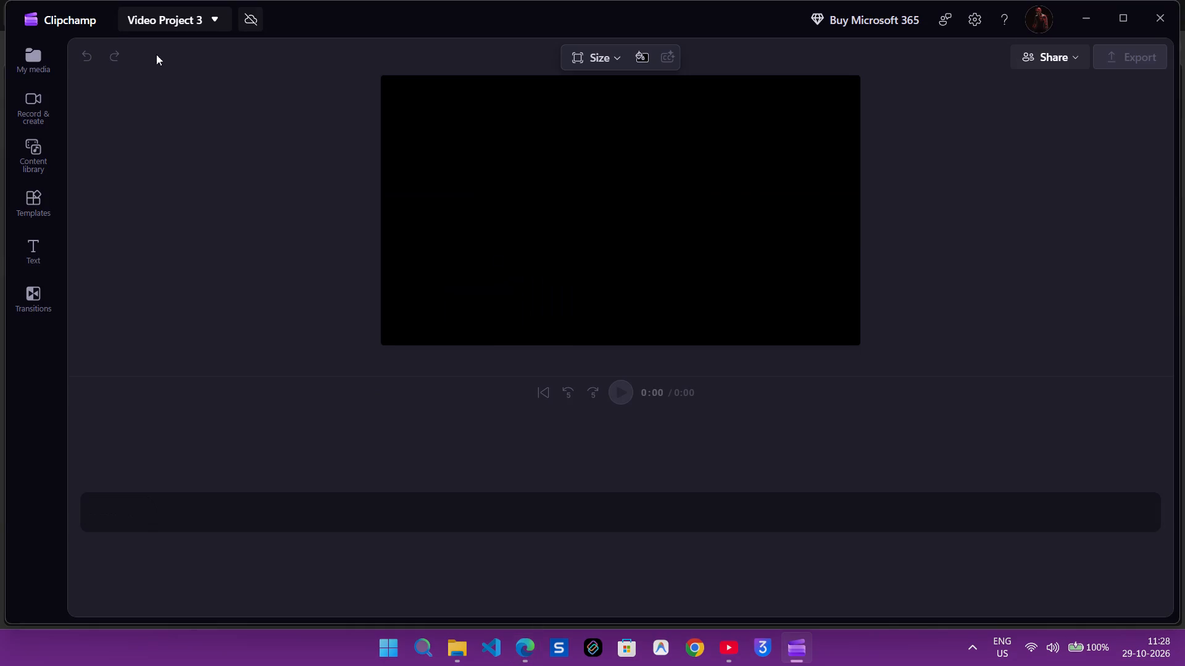
click(46, 60)
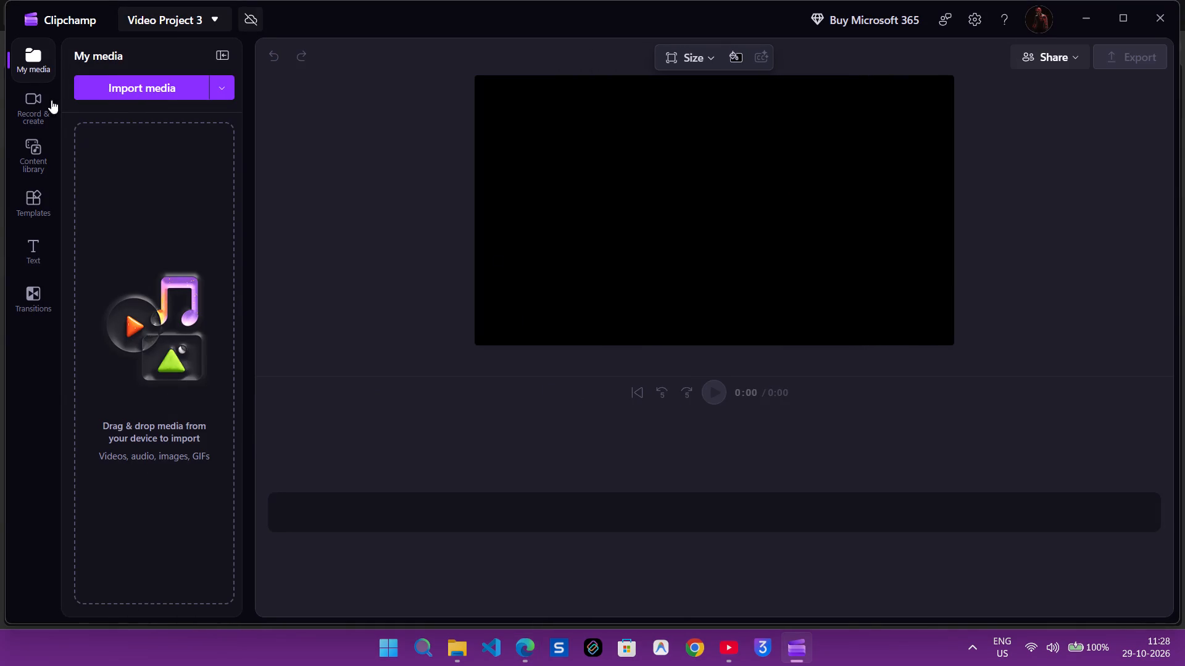
click(158, 92)
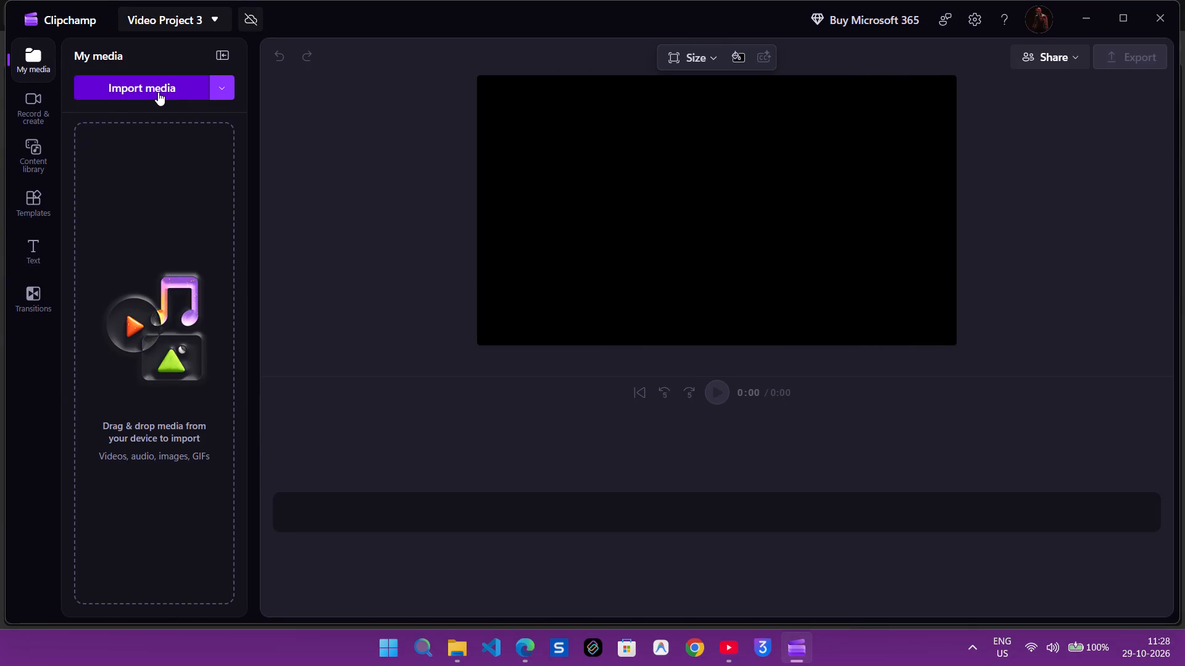
scroll(285, 202, down, 1)
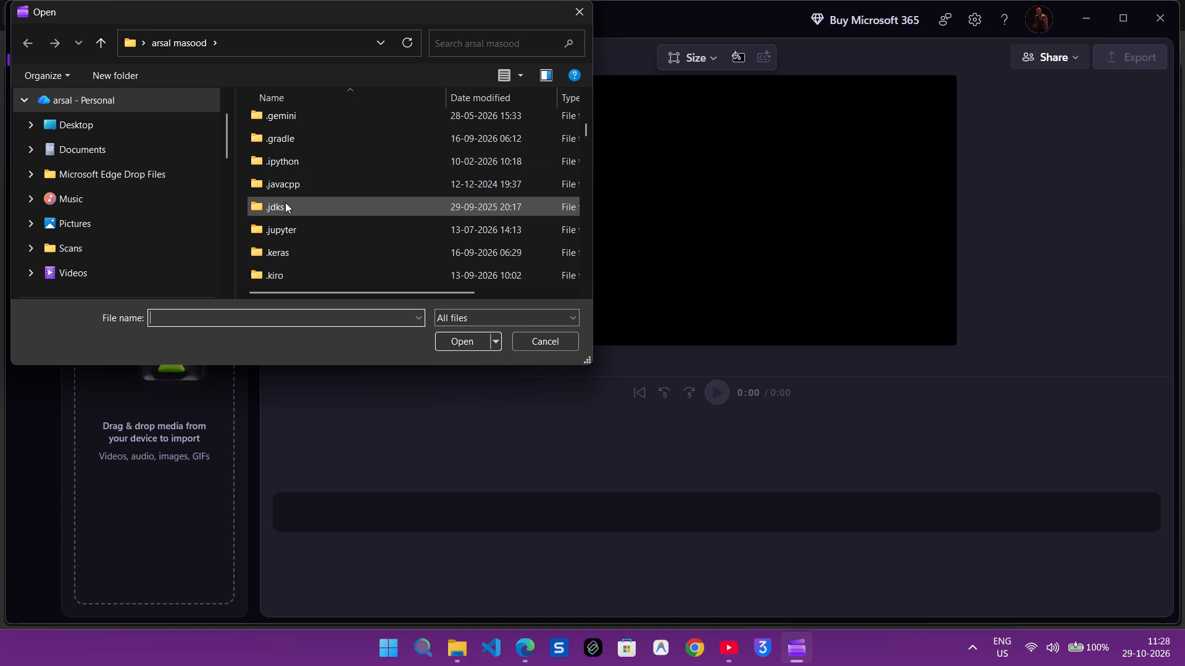
double_click(80, 265)
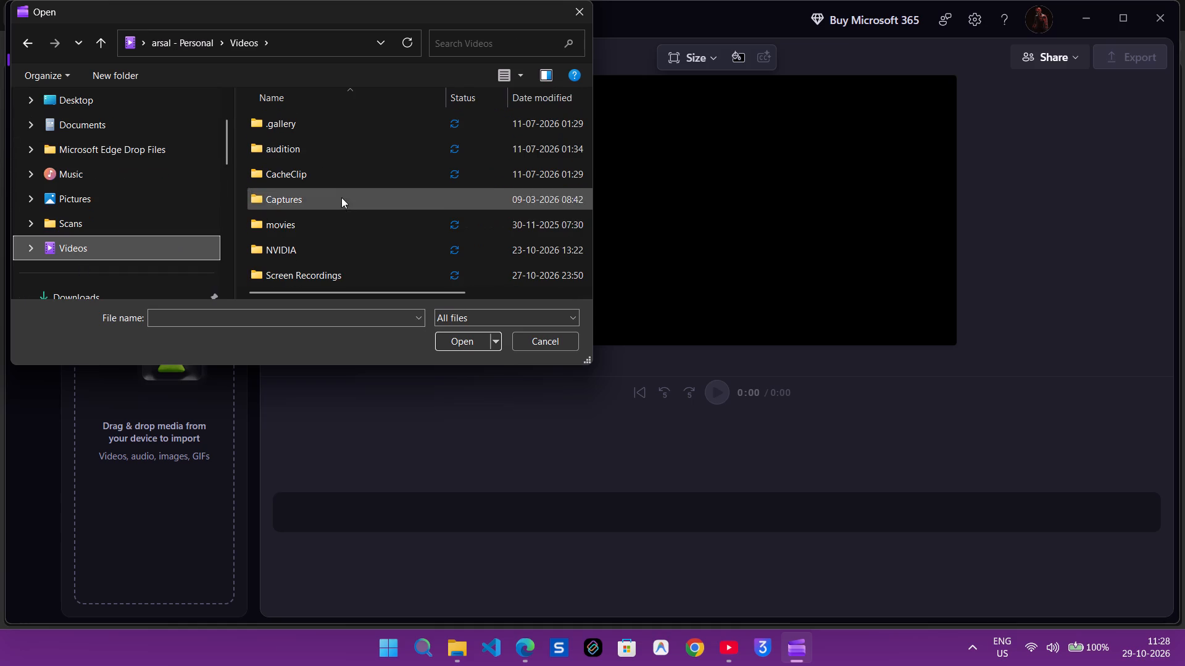
double_click(307, 280)
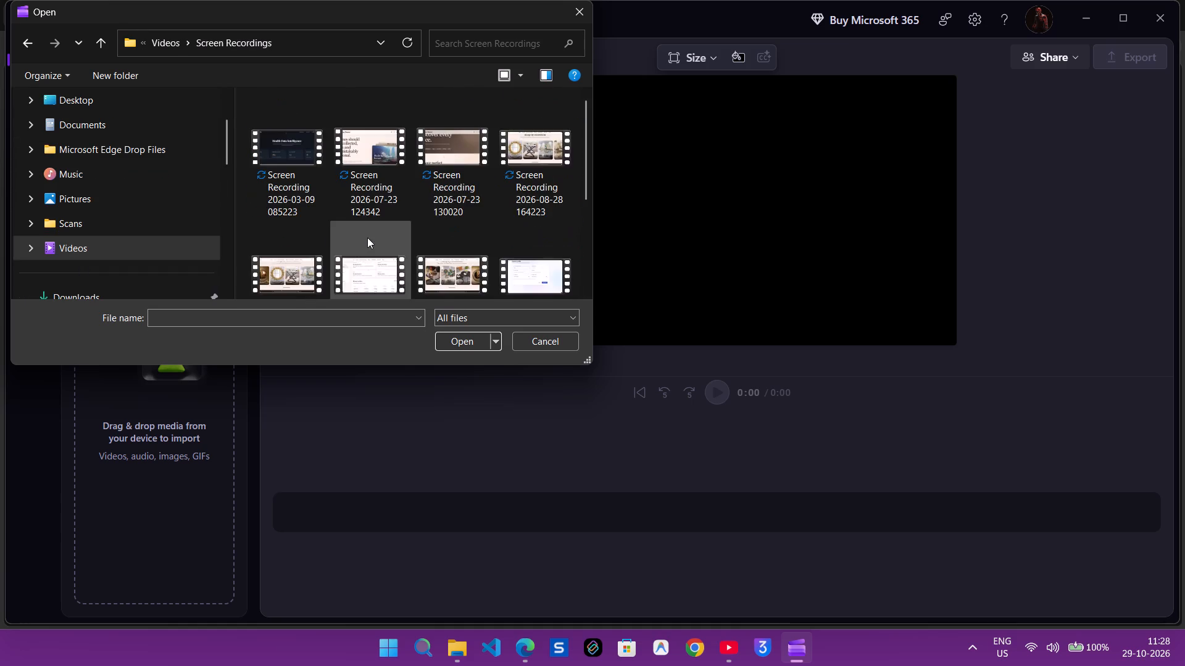
scroll(367, 237, down, 6)
double_click(285, 239)
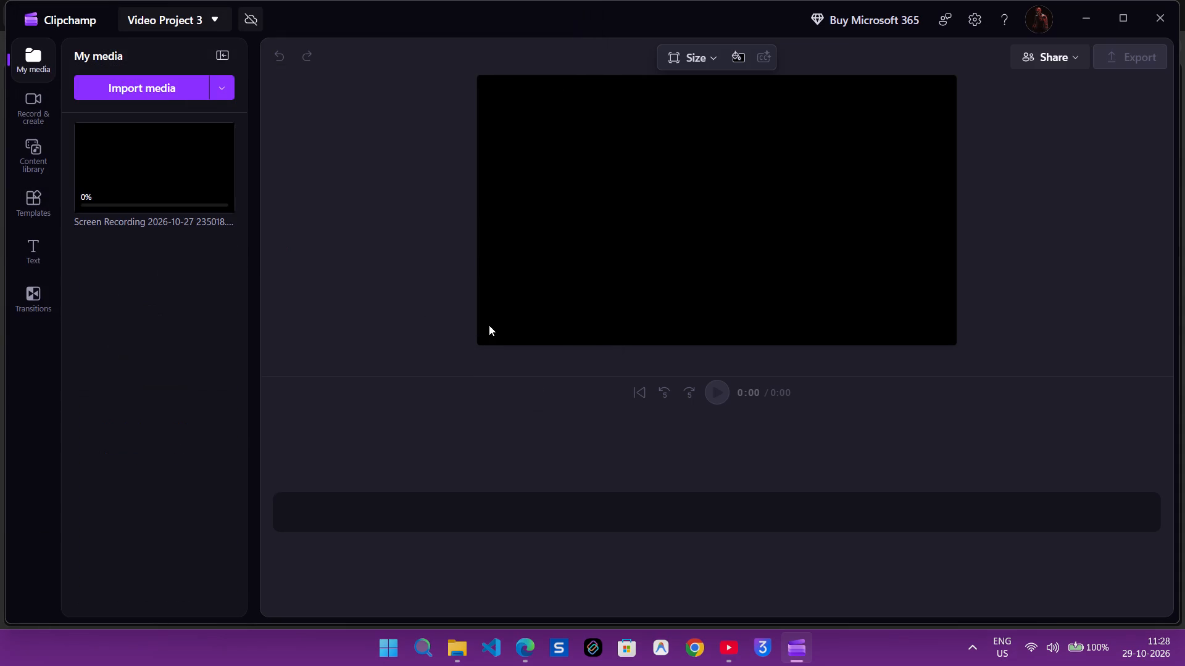
Place the imported screen recording on the empty timeline.
click(158, 178)
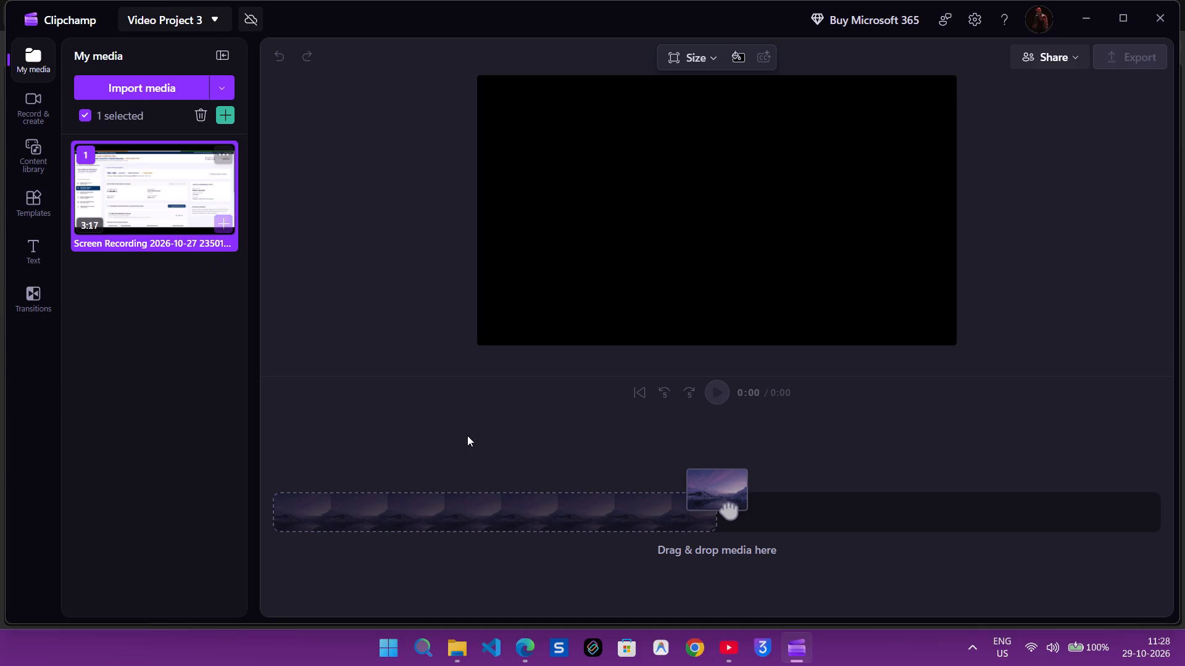
drag(175, 167, 503, 477)
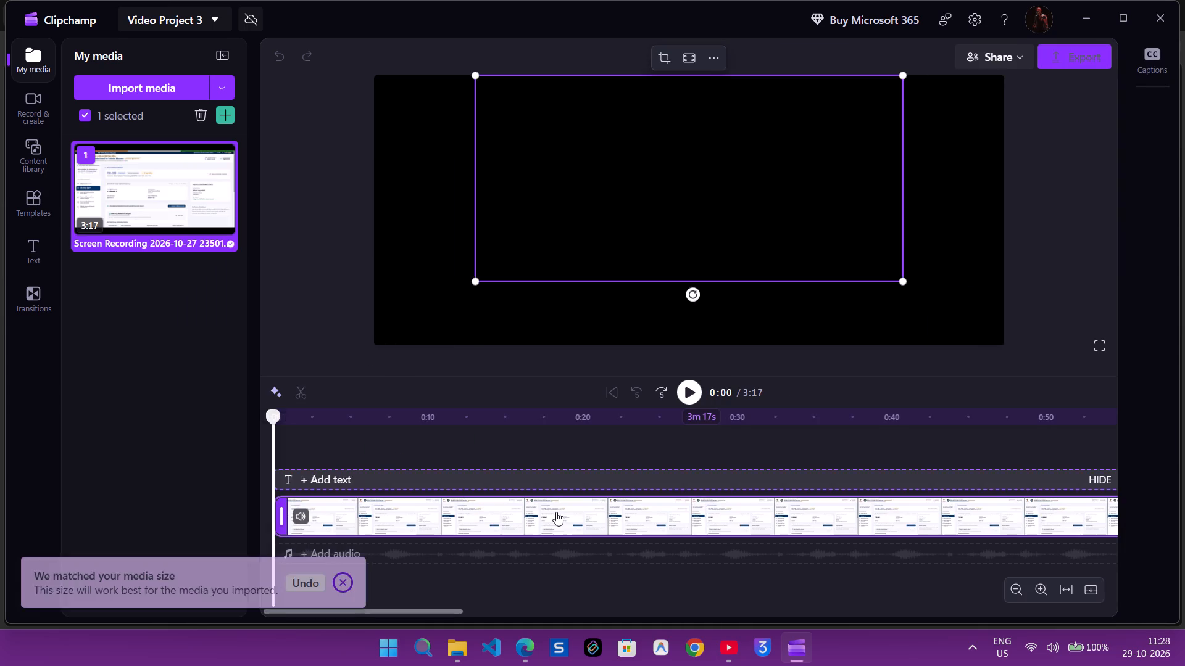
Start playback and mute the audio of the recording clip on the timeline.
click(690, 403)
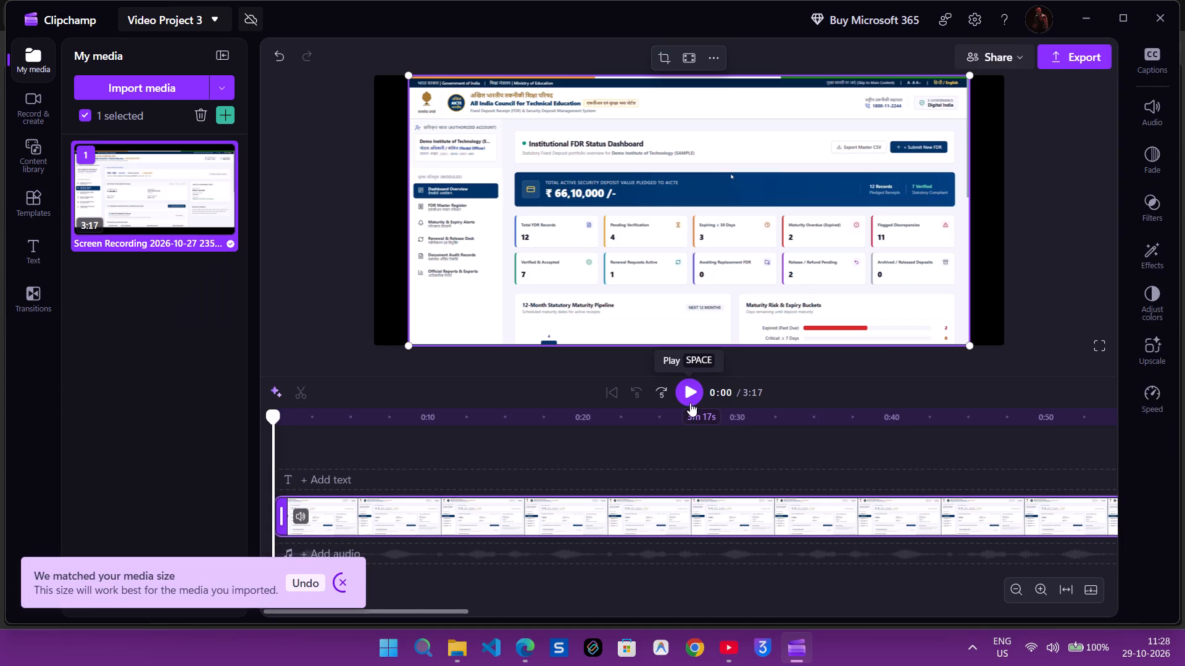
click(299, 511)
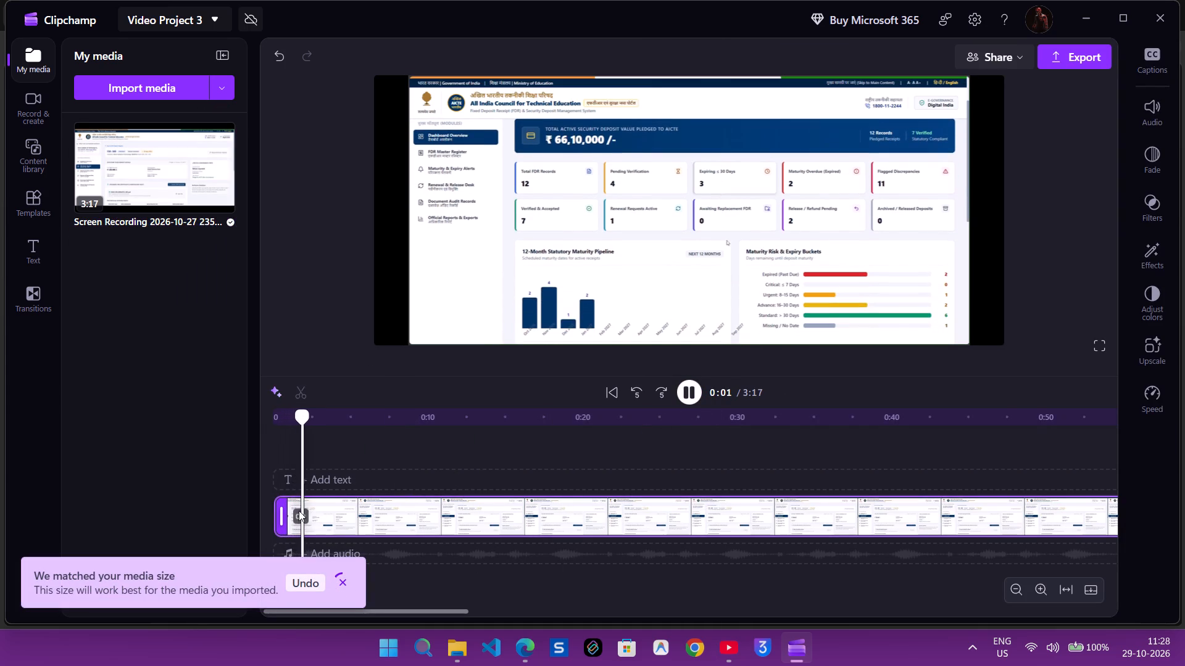
click(299, 515)
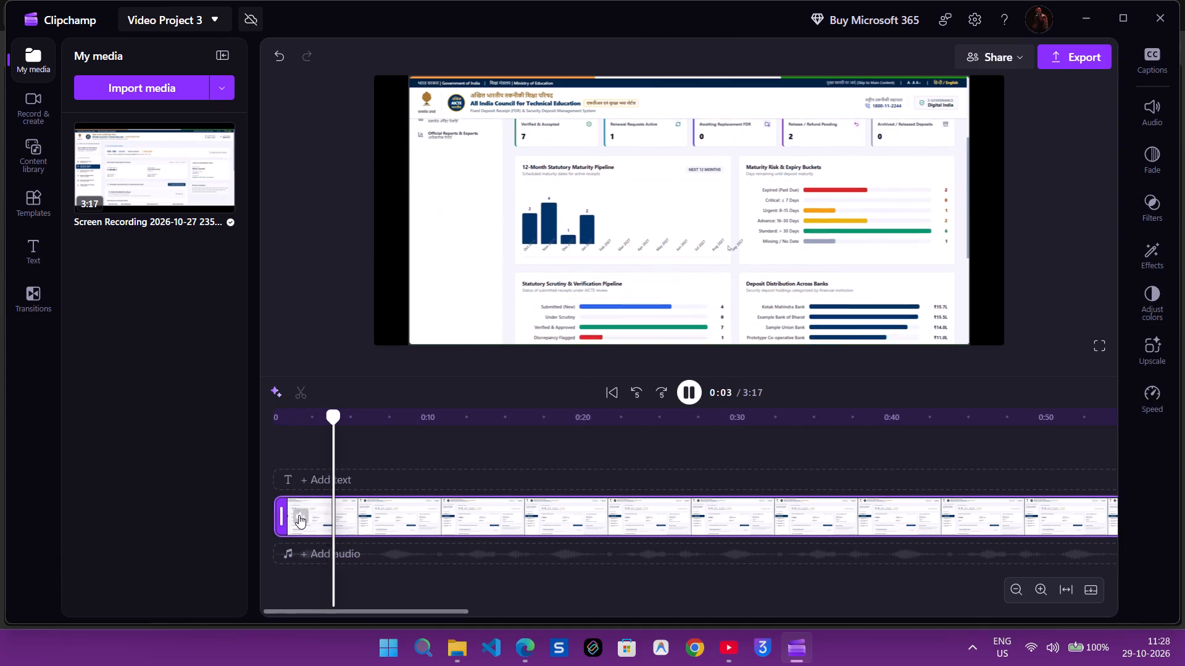
Export the video at 1080p with the file name FDR_DEMO_2, without storing it in the cloud.
click(1089, 68)
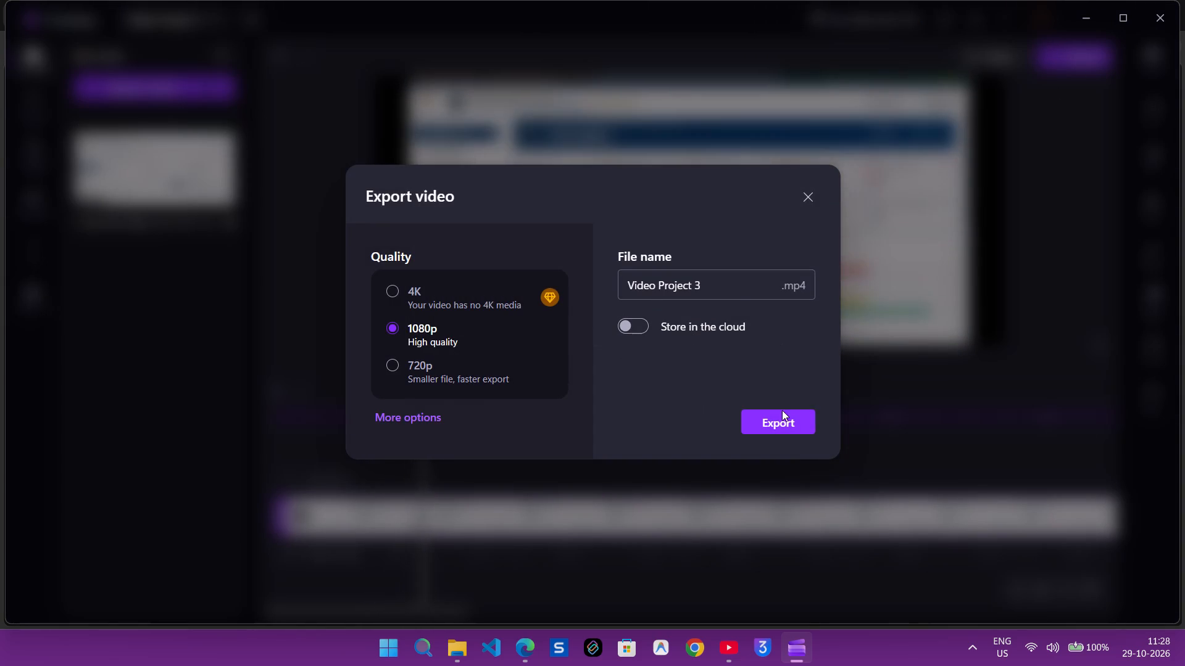
drag(715, 277, 539, 283)
key(BackSpace)
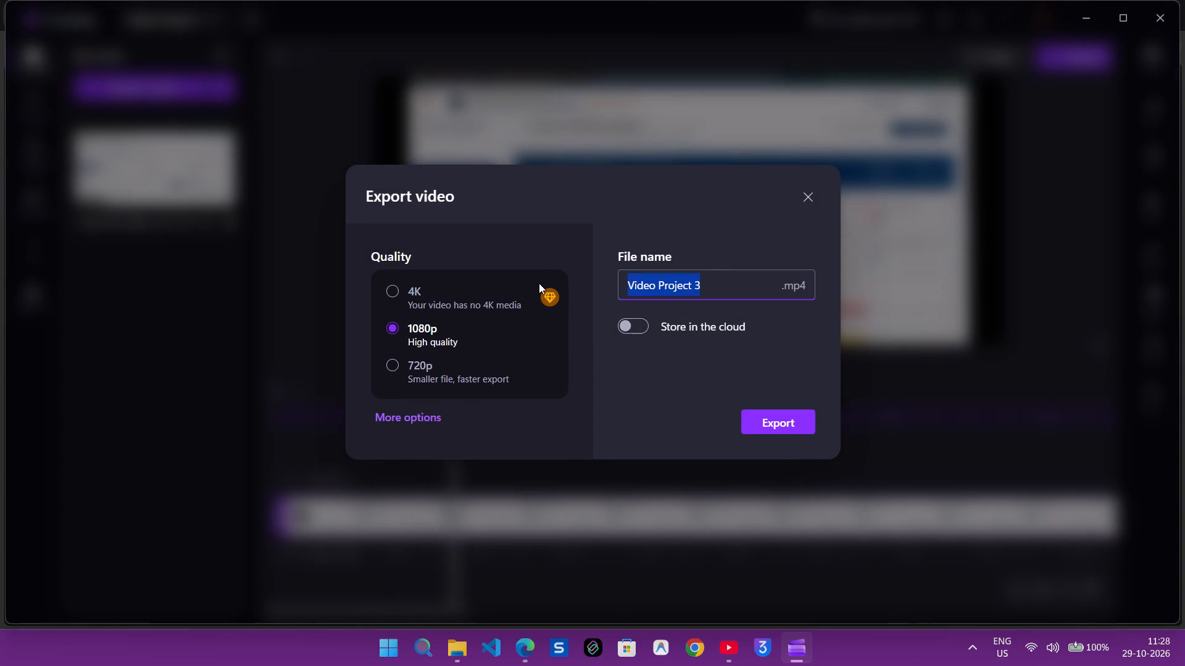
key(shift+d)
key(shift+BackSpace)
text(FDR_DEMO_@)
key(BackSpace)
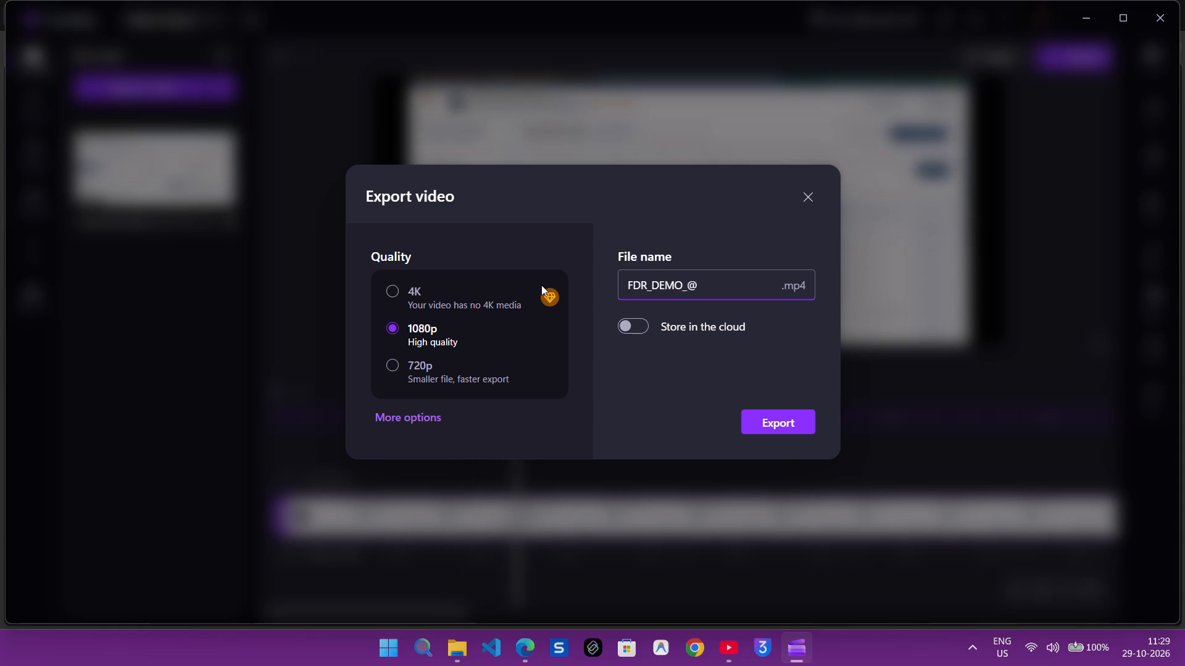
key(2)
click(777, 424)
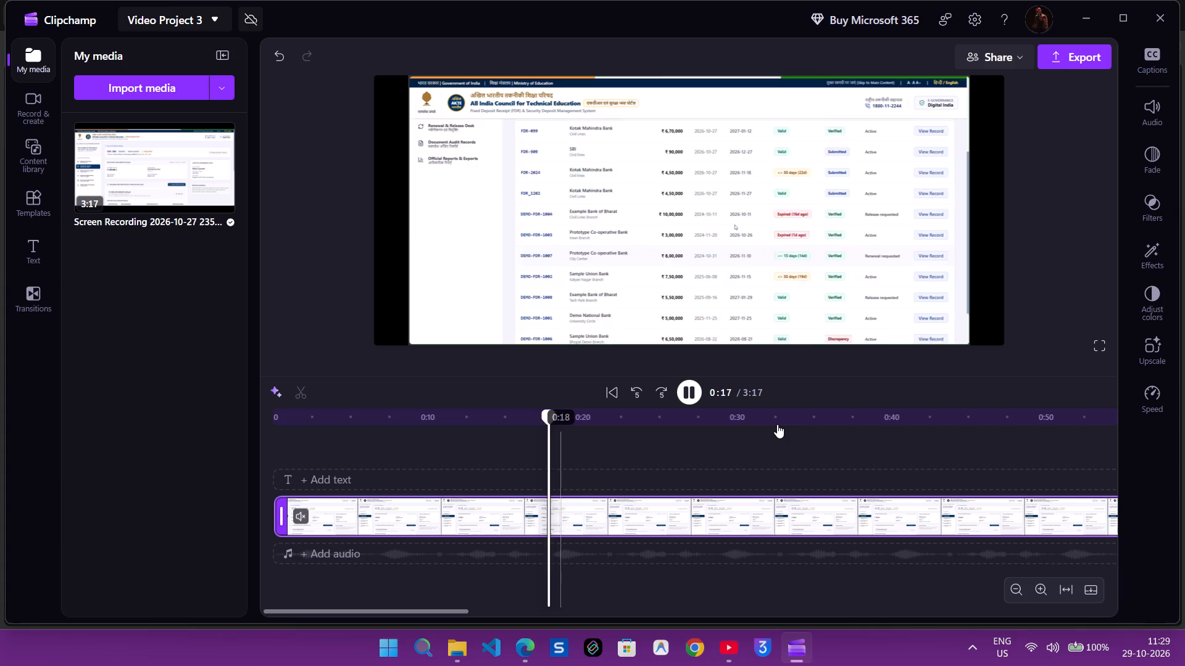
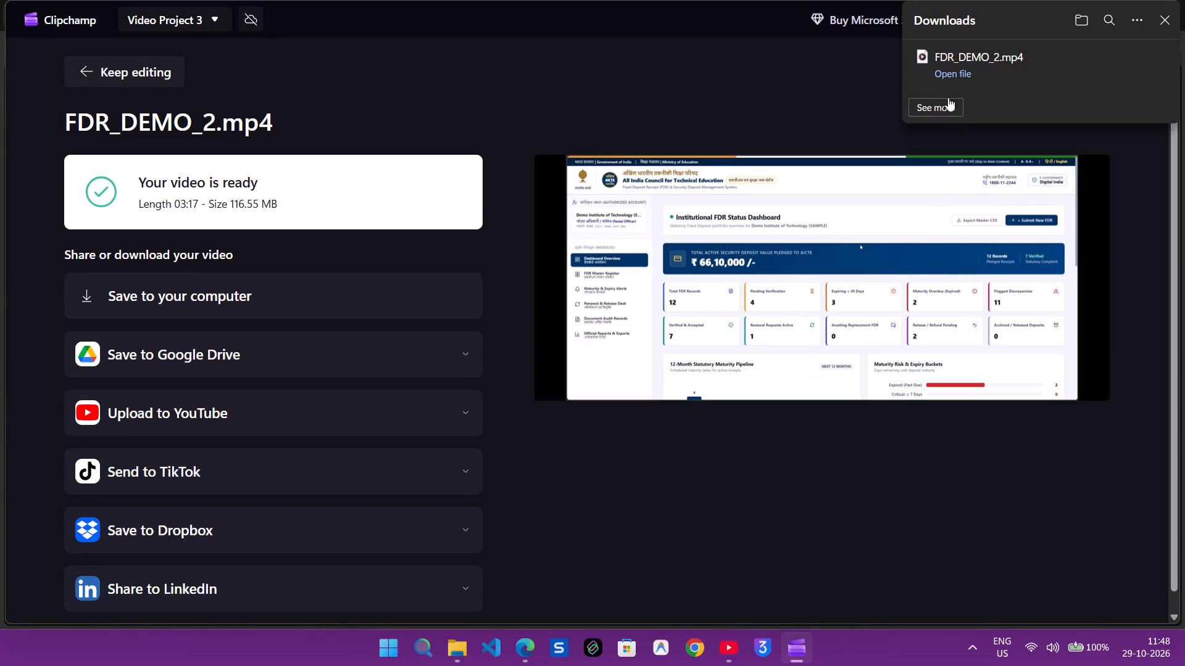
Open the exported FDR_DEMO_2.mp4 in Media Player, check its sound and playback from about the one-minute mark, and pause it.
click(940, 75)
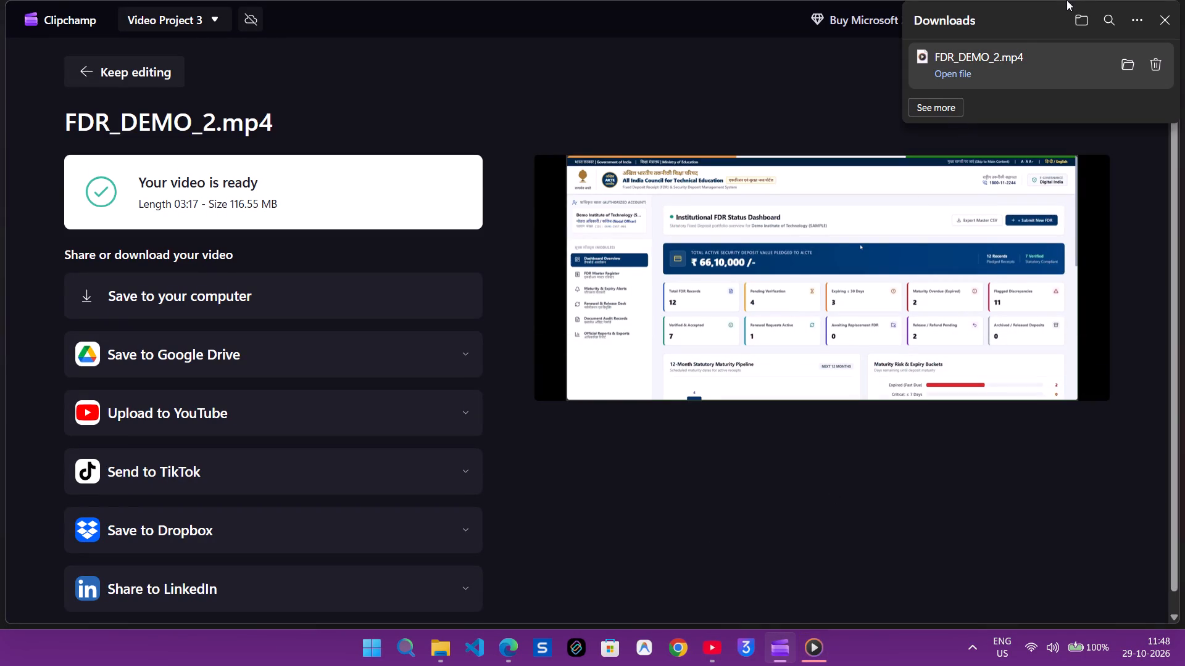
click(945, 70)
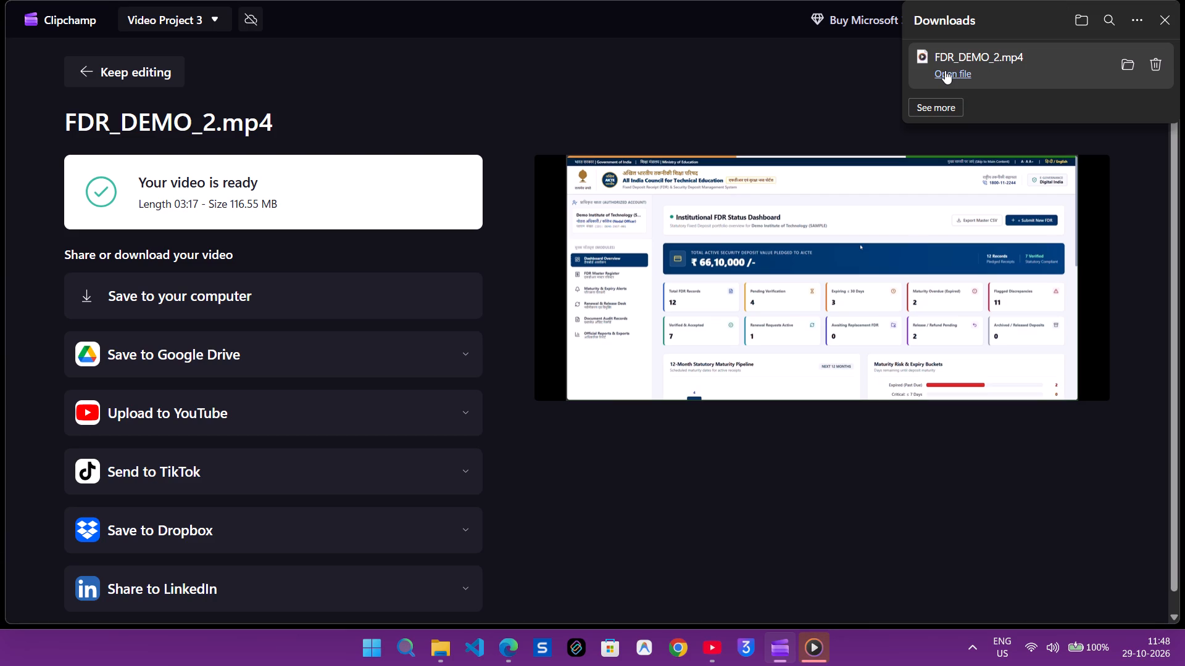
click(810, 648)
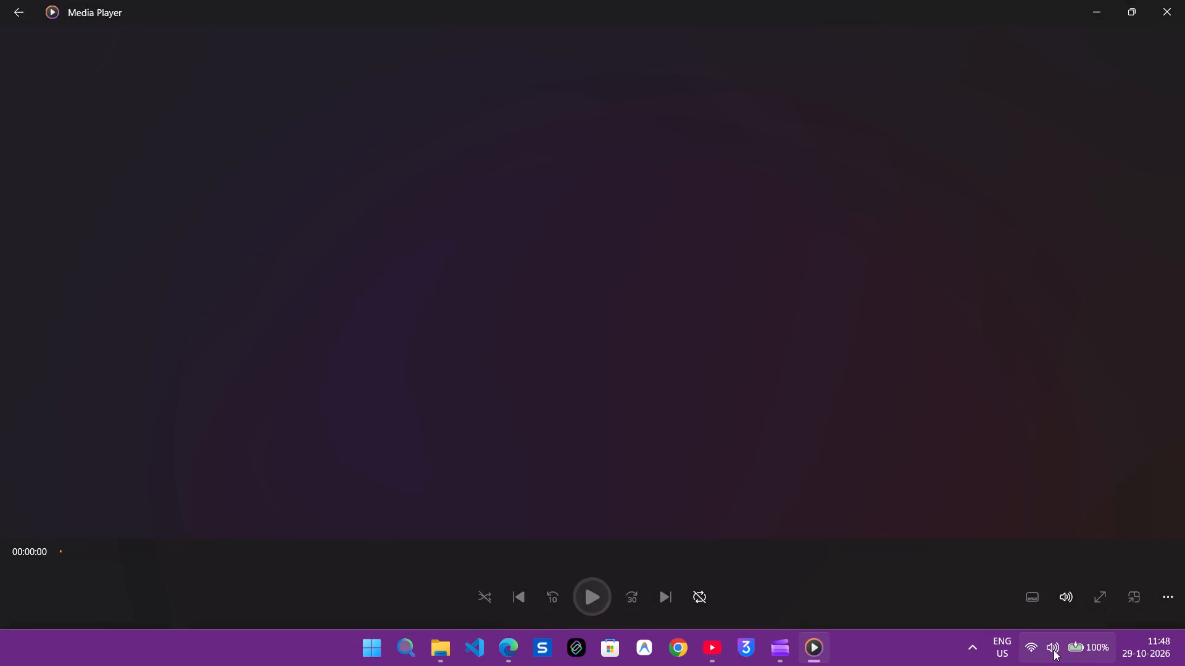
click(1054, 650)
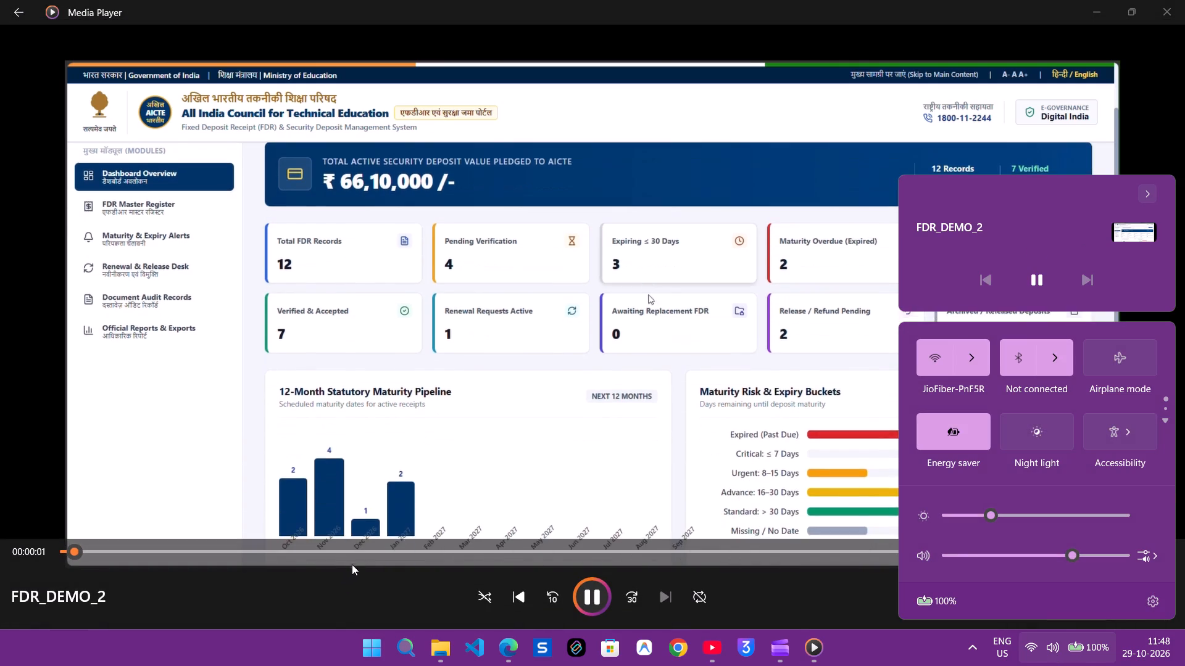
click(370, 551)
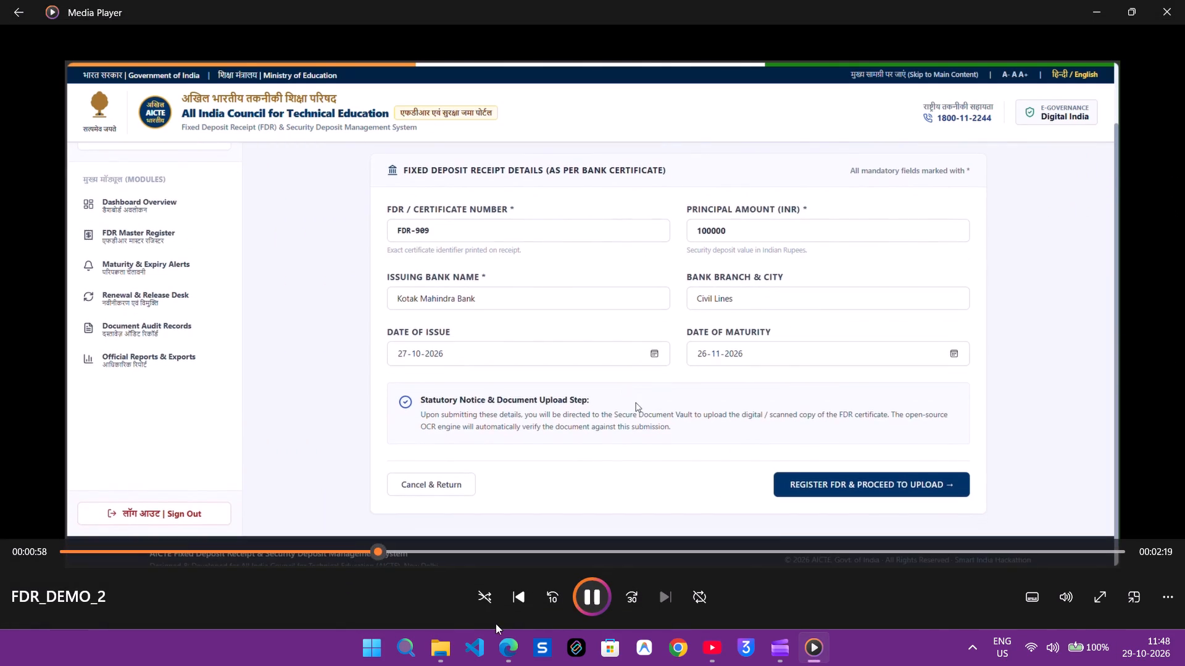
click(611, 607)
click(591, 609)
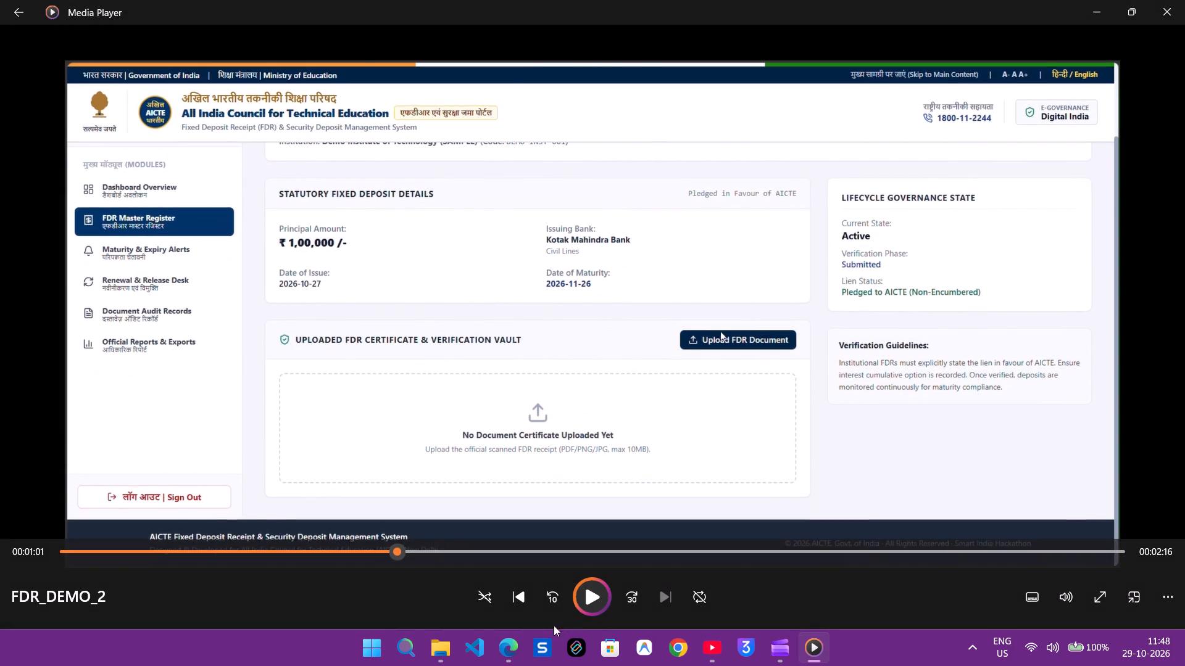
Switch to YouTube Studio and permanently delete the selected video SIH Solution DEMO (Team EcoChain), acknowledging that deletion can't be undone.
click(505, 639)
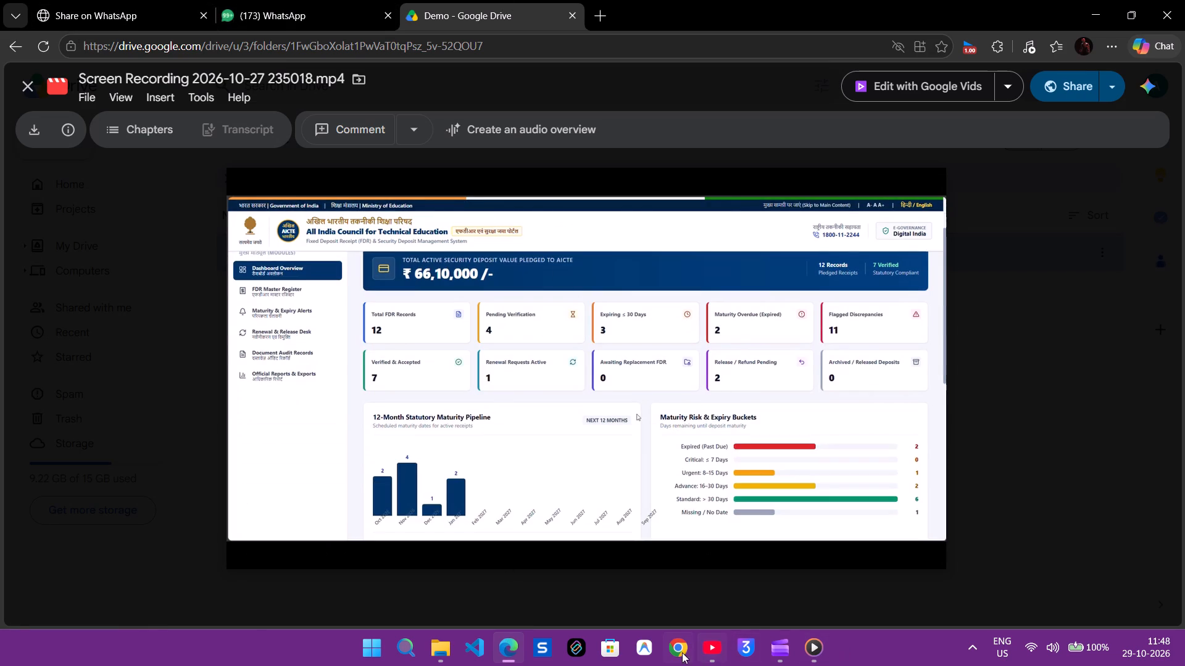
click(716, 651)
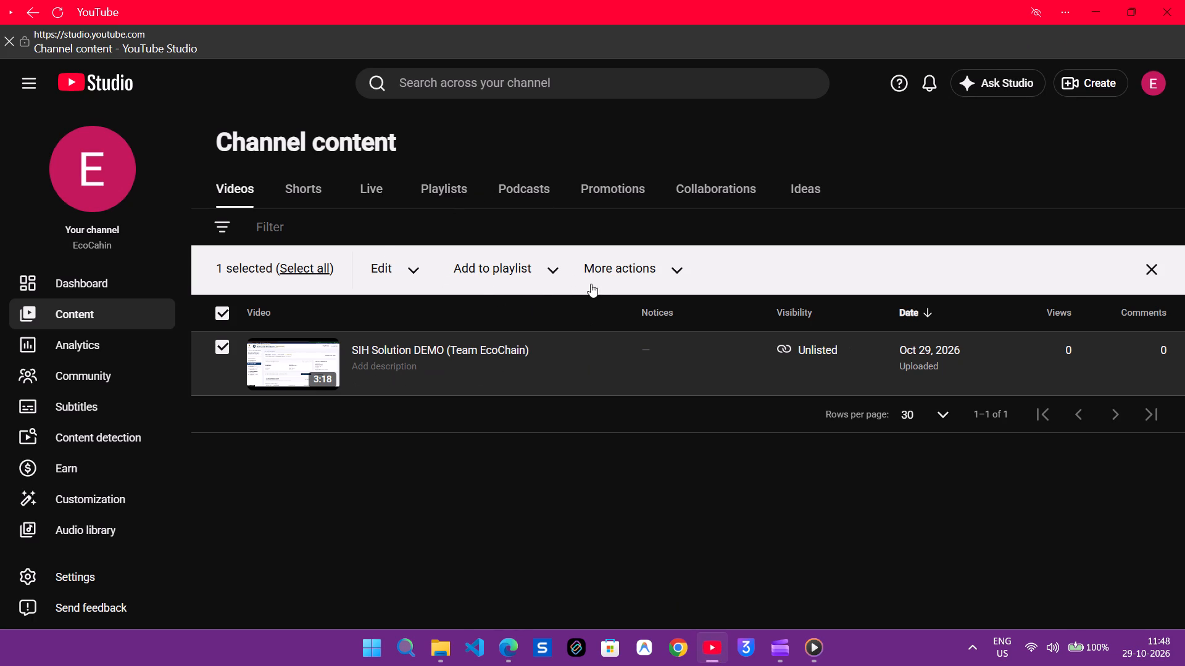
click(607, 266)
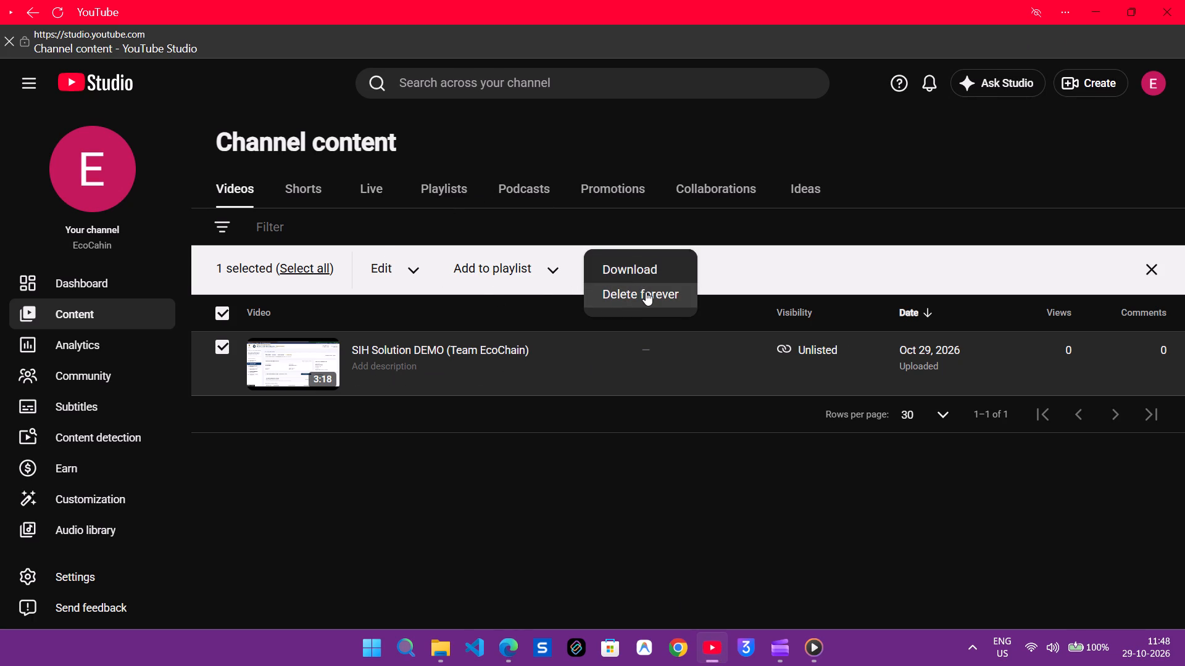
click(646, 294)
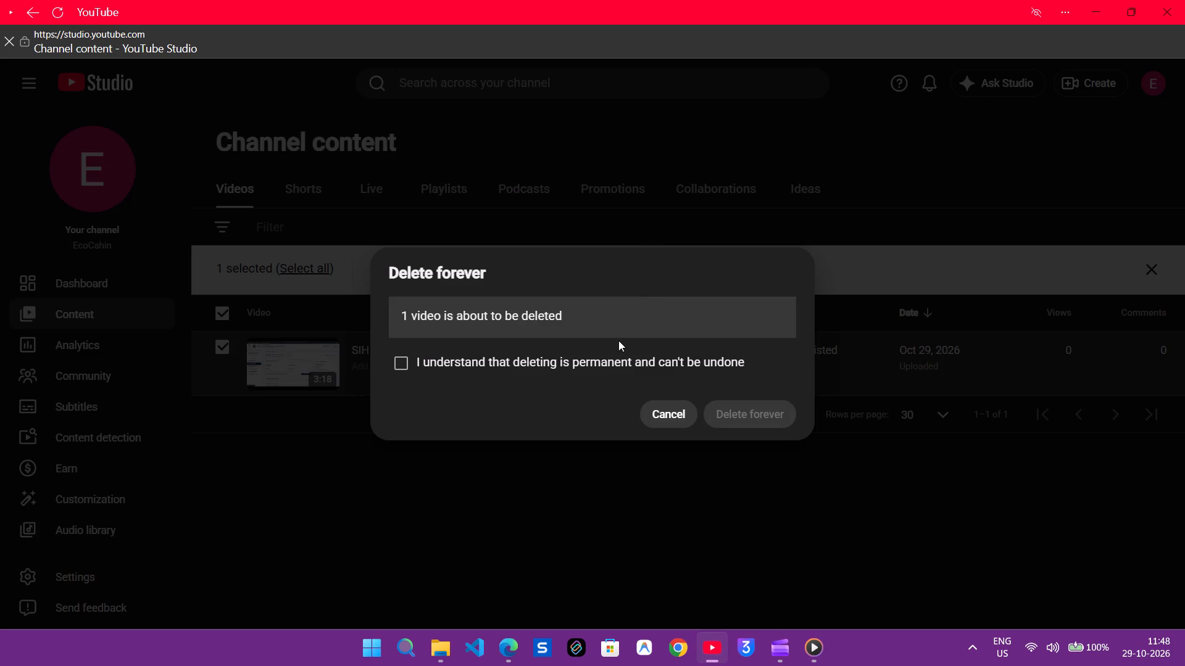
click(623, 354)
click(780, 422)
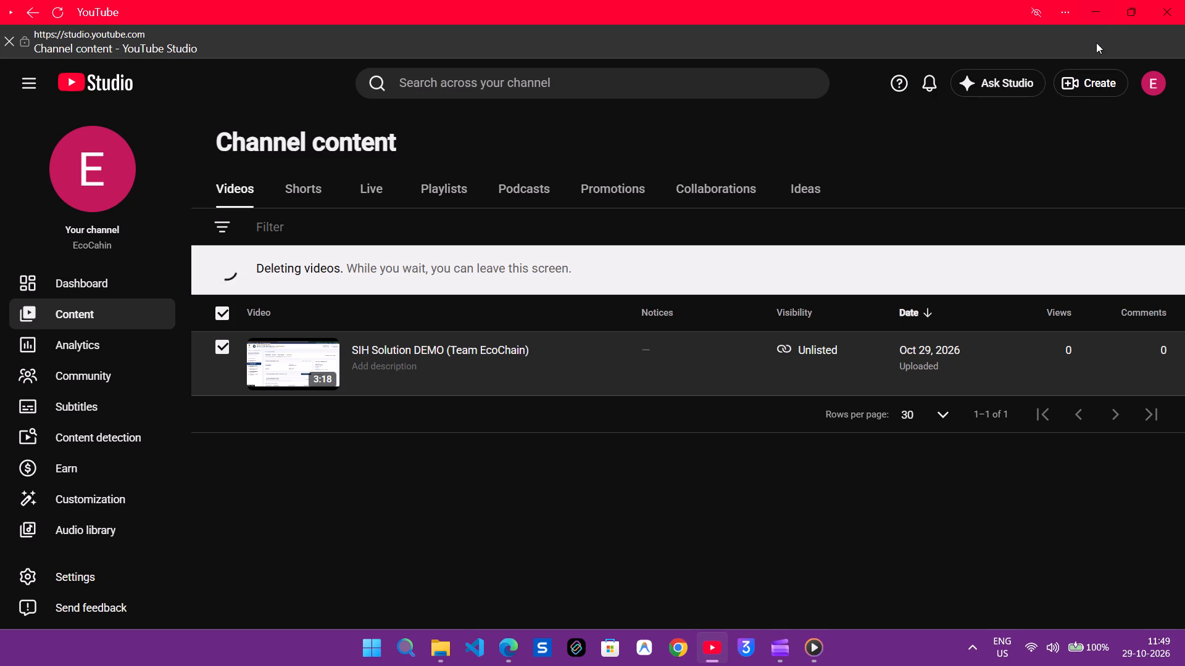
Start a new video upload using FDR_DEMO_2 from the Downloads folder.
click(1075, 82)
click(1063, 112)
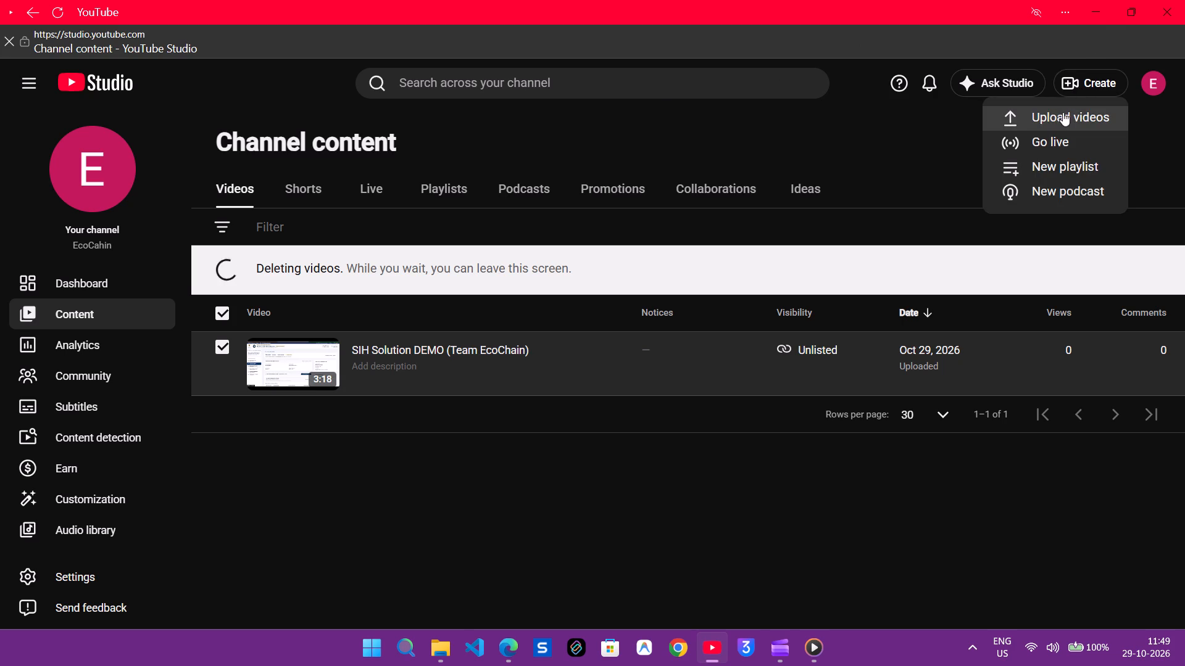
click(576, 426)
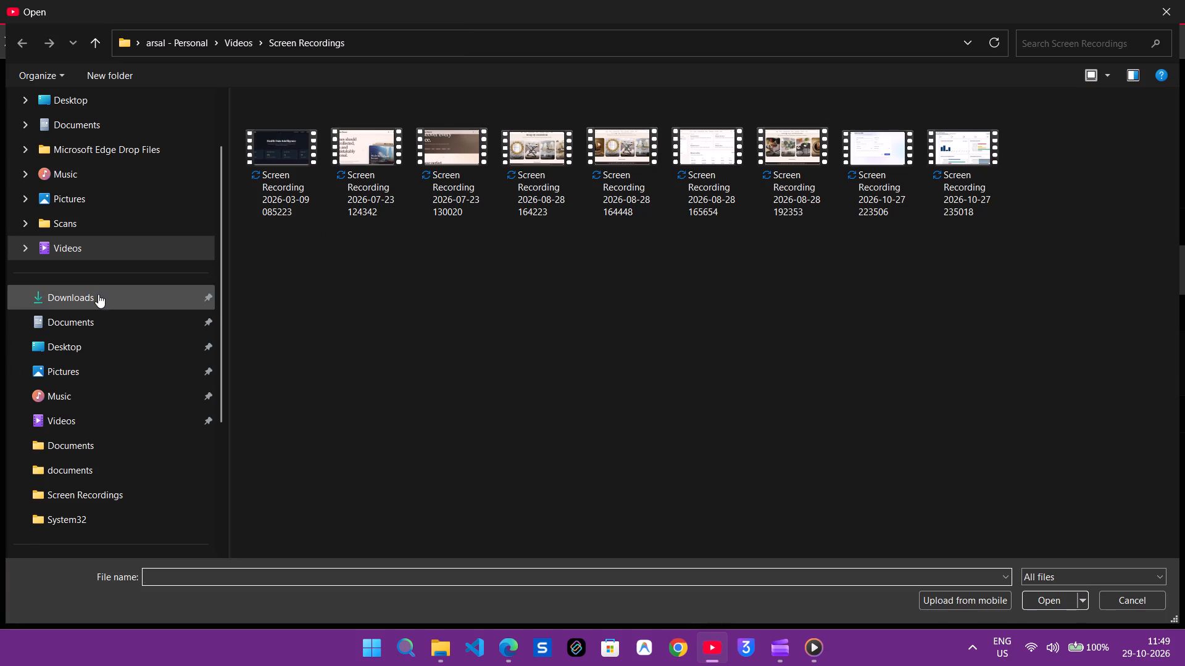
click(96, 286)
click(281, 191)
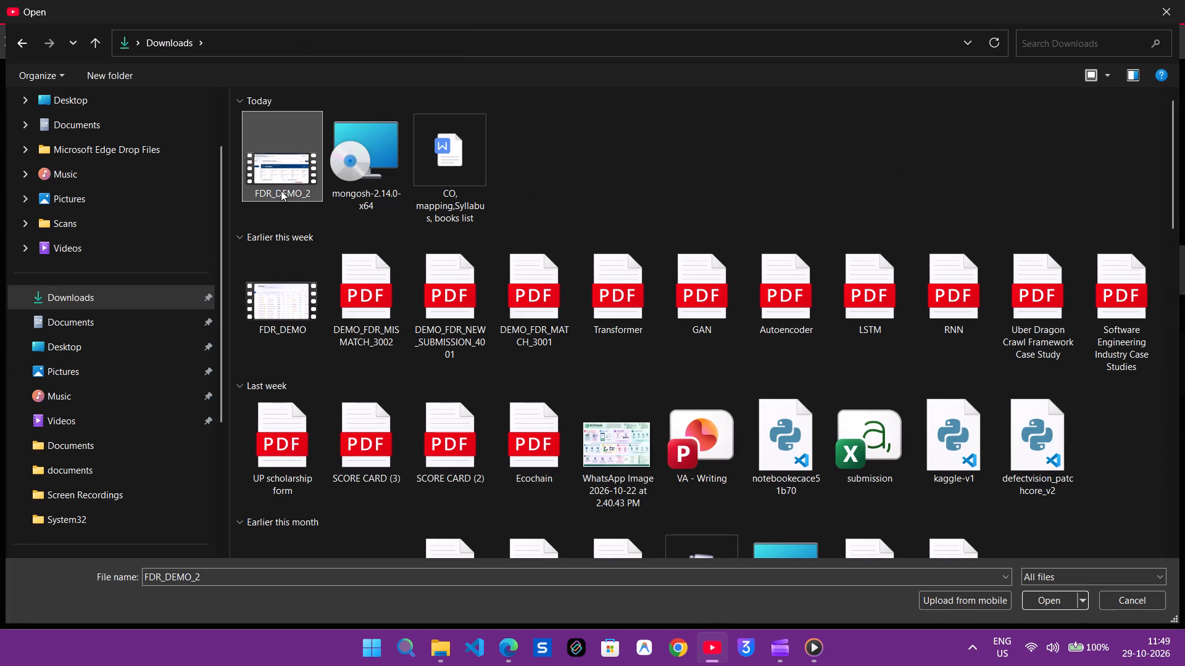
click(1046, 602)
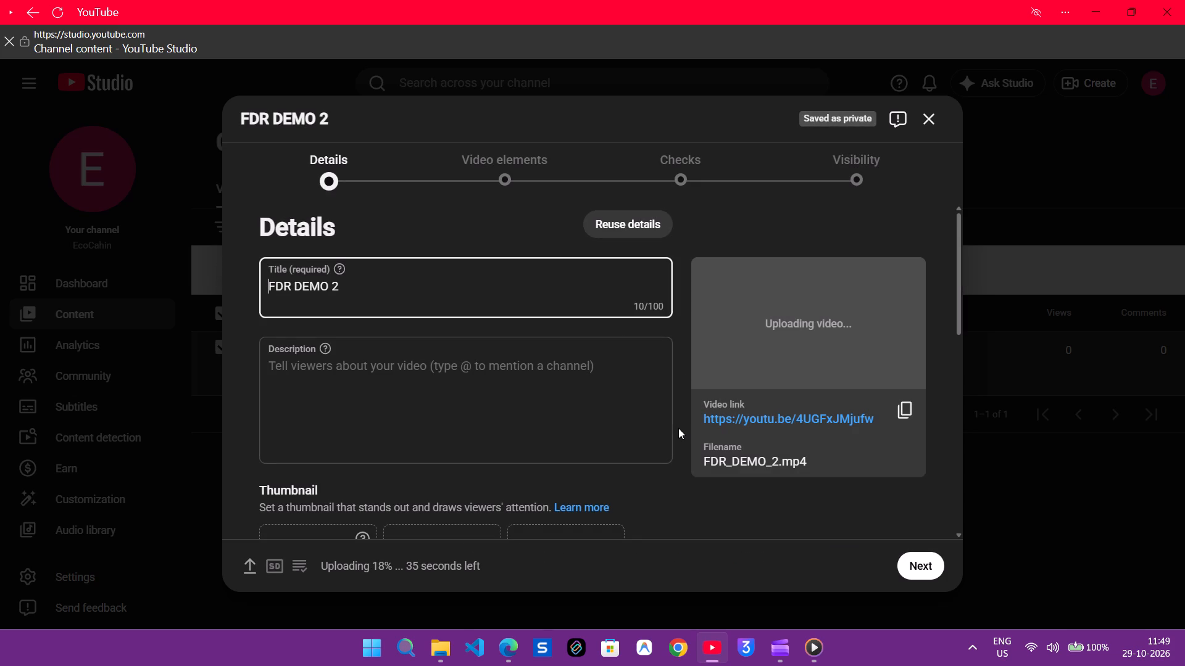
Replace the video title with "SIH Demo Solution (Team EcoChain)".
drag(343, 274, 270, 279)
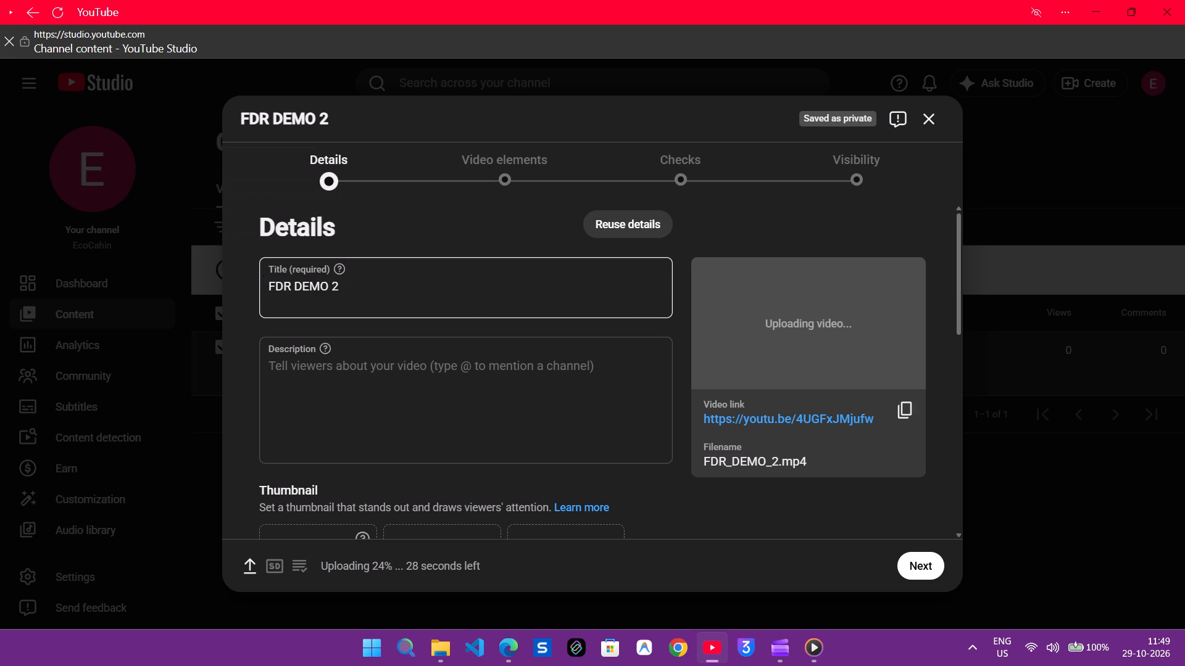
drag(270, 279, 347, 287)
drag(347, 287, 254, 268)
key(BackSpace)
text(SIH)
key(space)
text(Soltuion==)
key(BackSpace)
key(BackSpace)
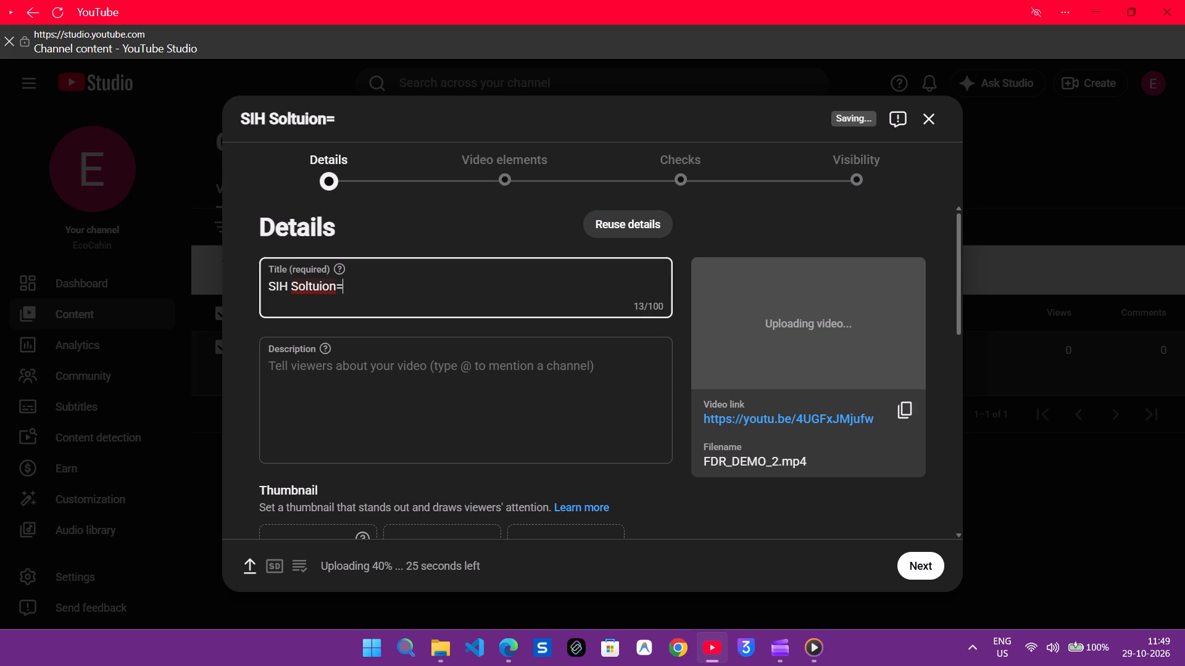
key(BackSpace)
key(BackSpace)
key(BackSpace)
key(BackSpace)
key(BackSpace)
key(BackSpace)
key(BackSpace)
key(BackSpace)
key(BackSpace)
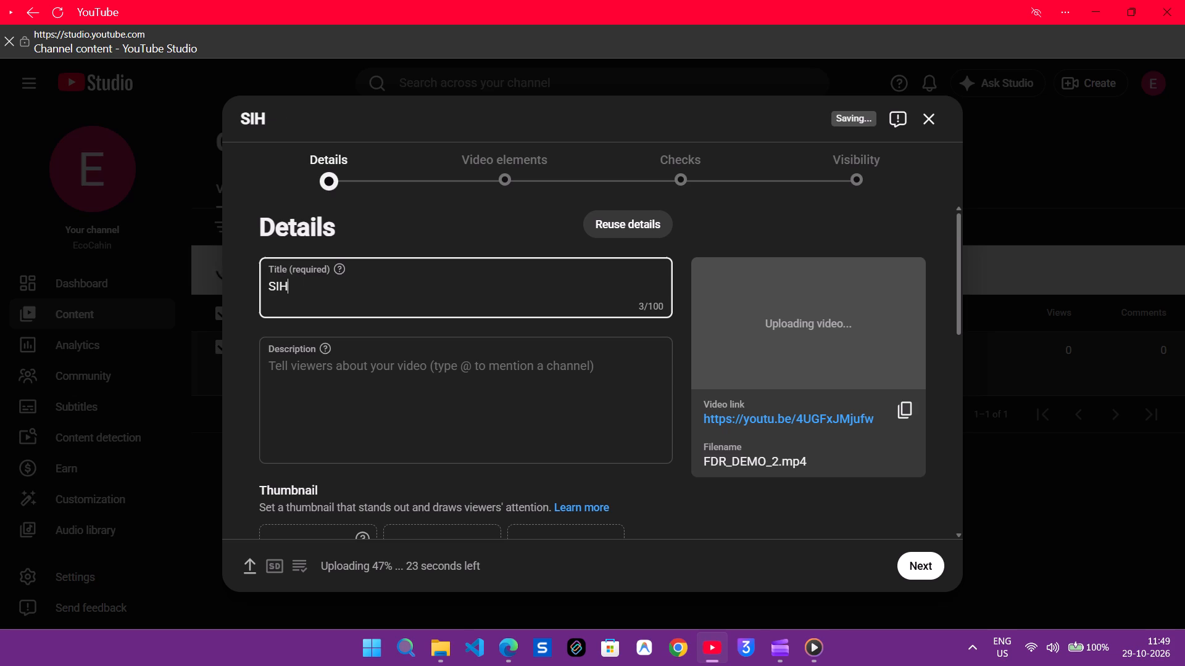
key(space)
text(Sol)
key(BackSpace)
key(BackSpace)
key(BackSpace)
text(Demo Soluti)
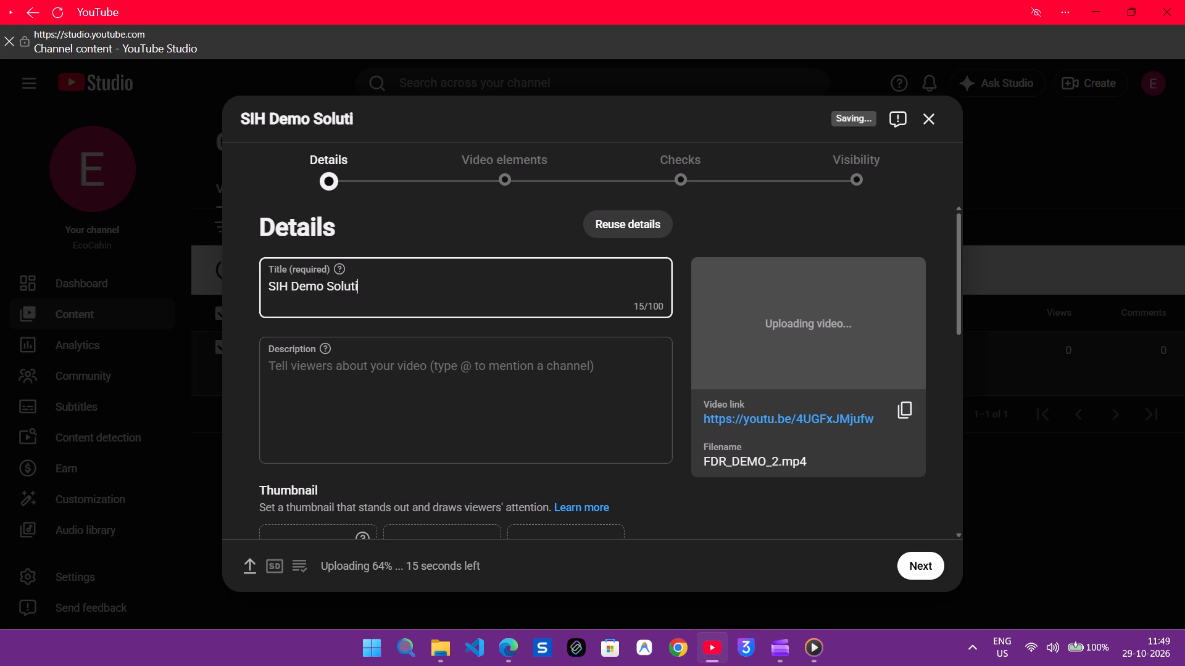
text(on (Team Ecoc/)
key(BackSpace)
key(BackSpace)
text(Chain))
Declare the video as not made for kids and finish the upload's Details stage.
scroll(362, 451, down, 1)
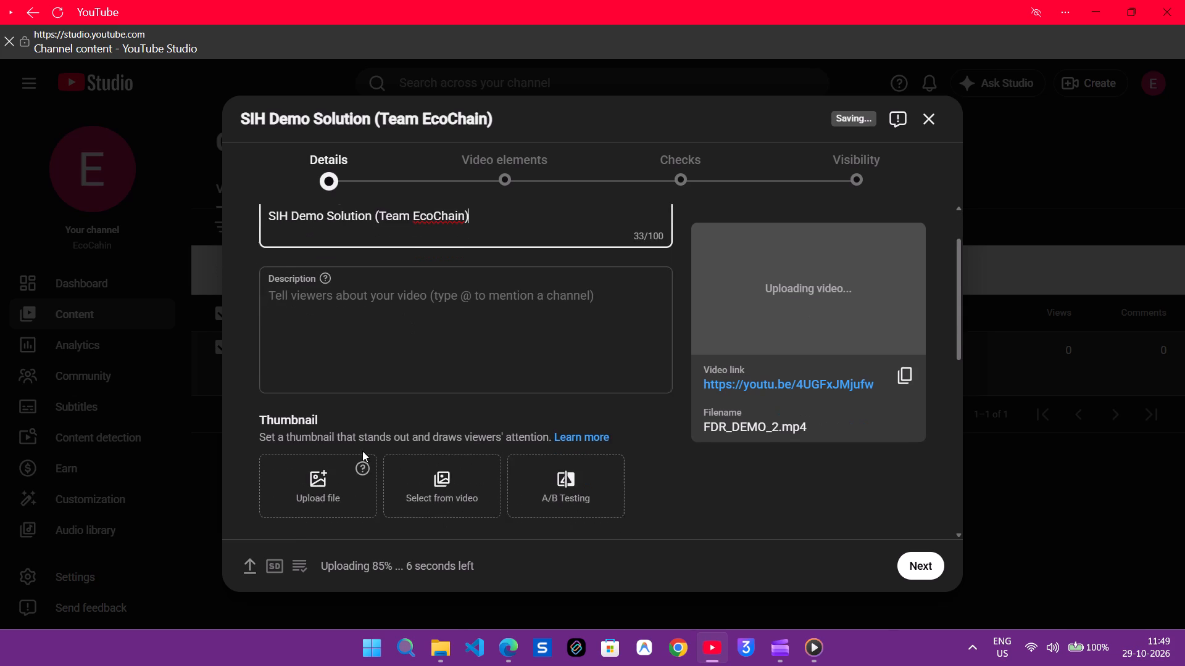
scroll(362, 451, down, 1)
click(943, 573)
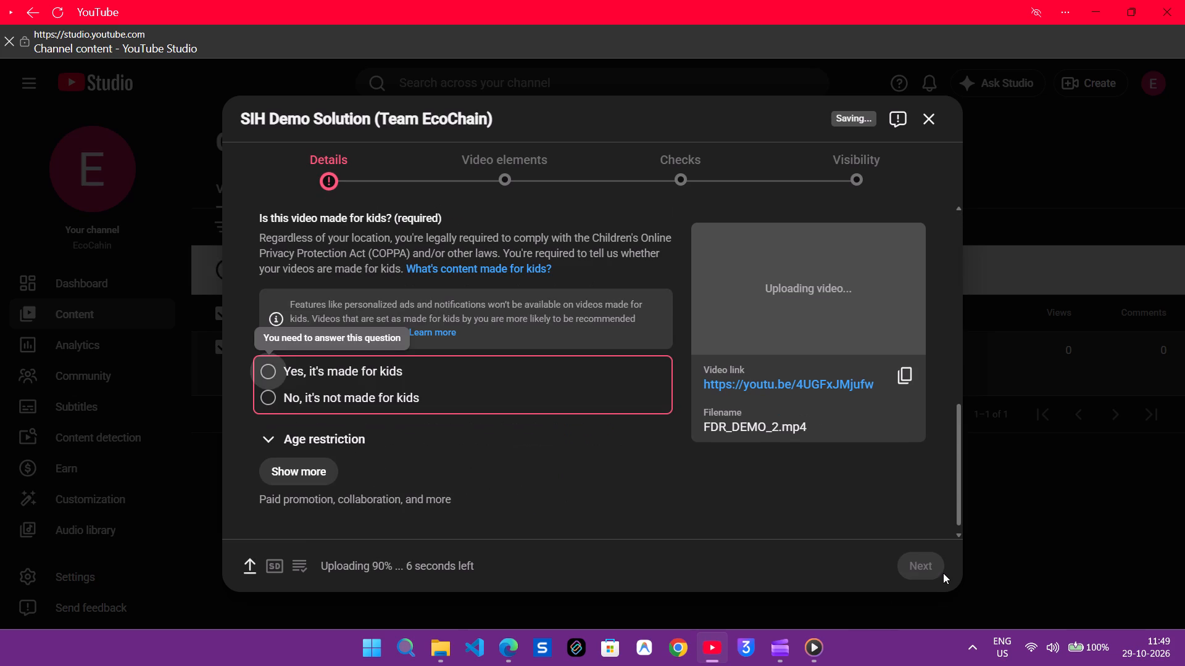
click(297, 396)
click(925, 569)
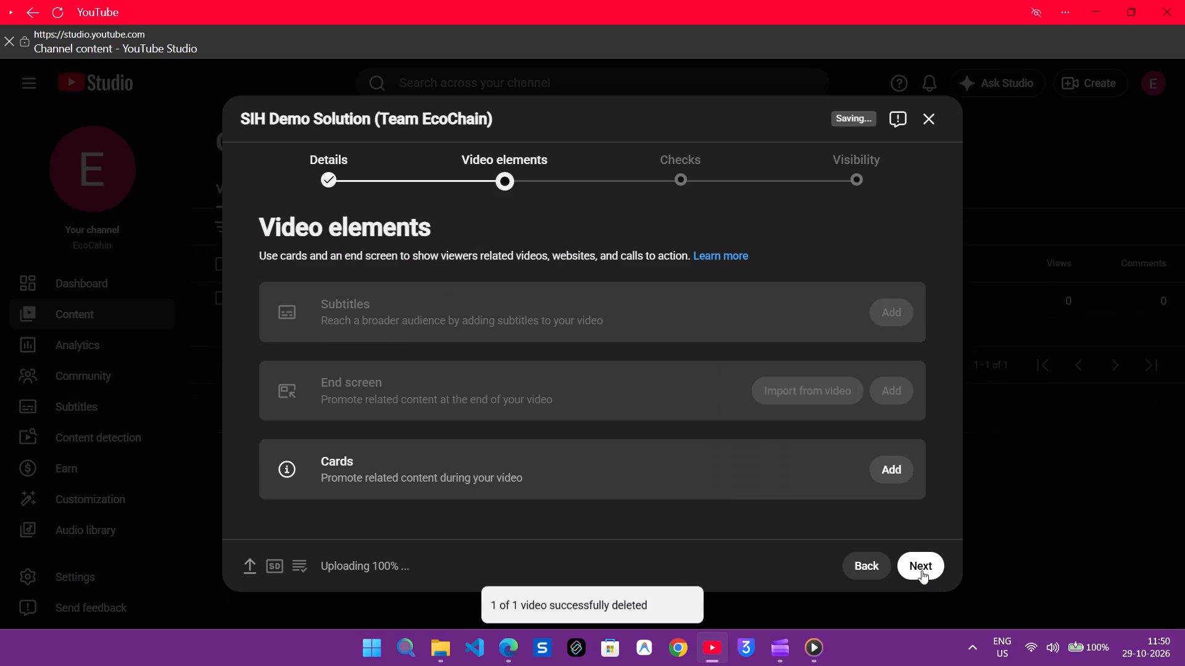
Continue past Video elements and Checks without additions, set the visibility to Unlisted, and save the video.
click(919, 554)
click(919, 554)
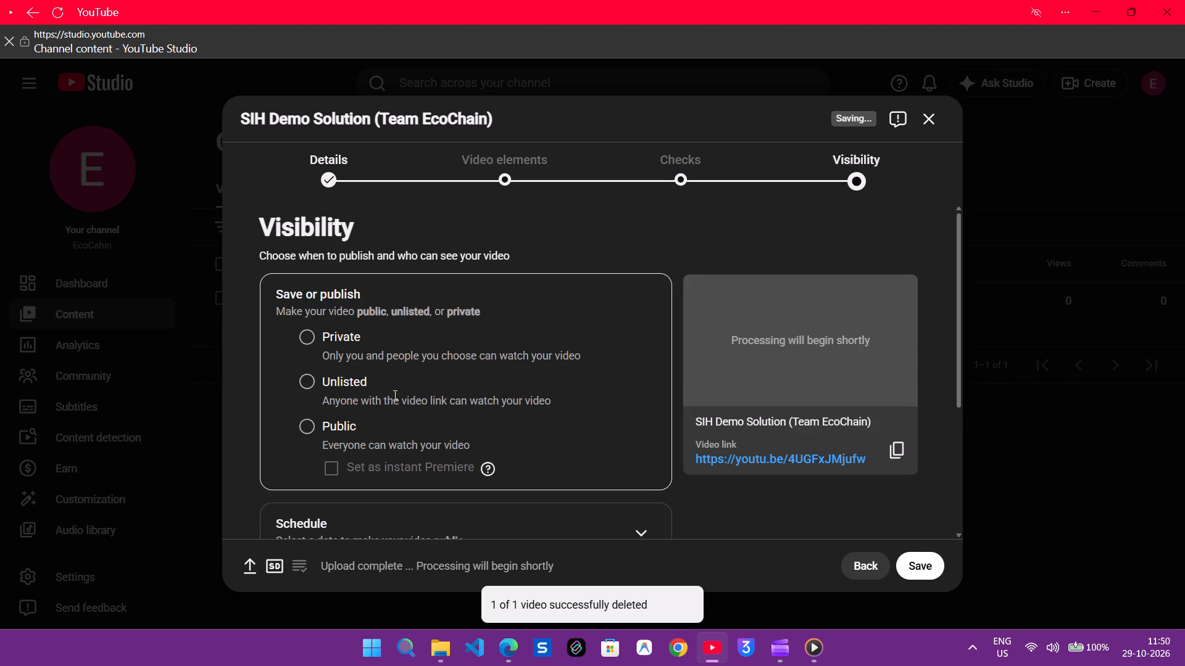
click(394, 395)
click(301, 386)
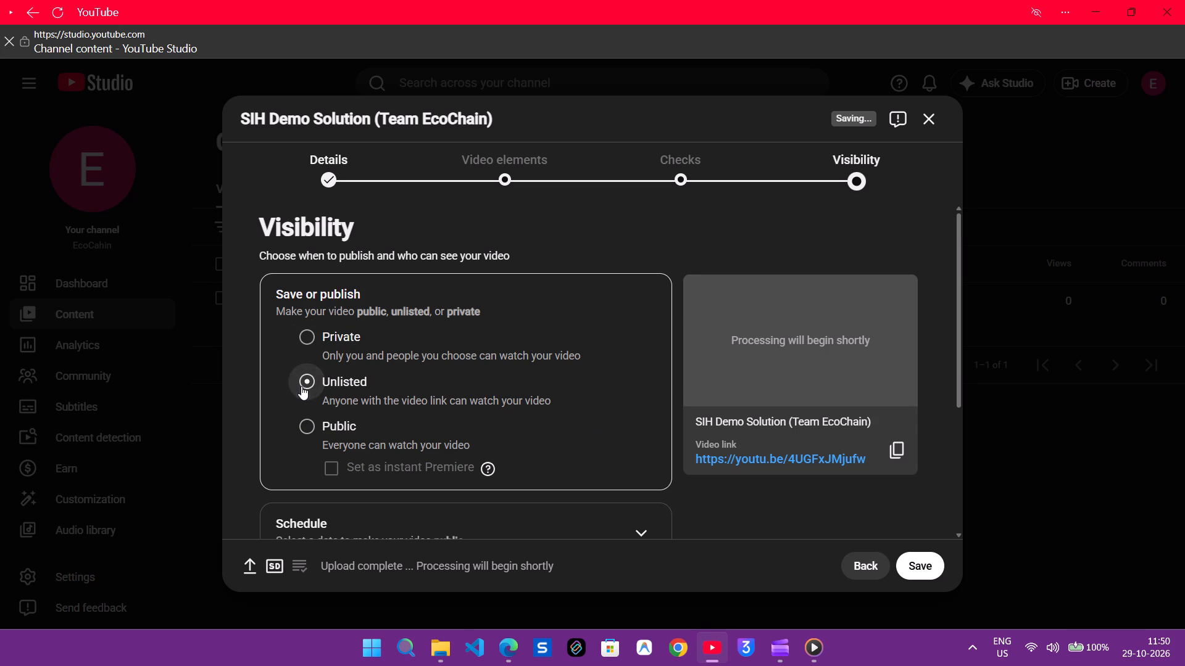
click(926, 566)
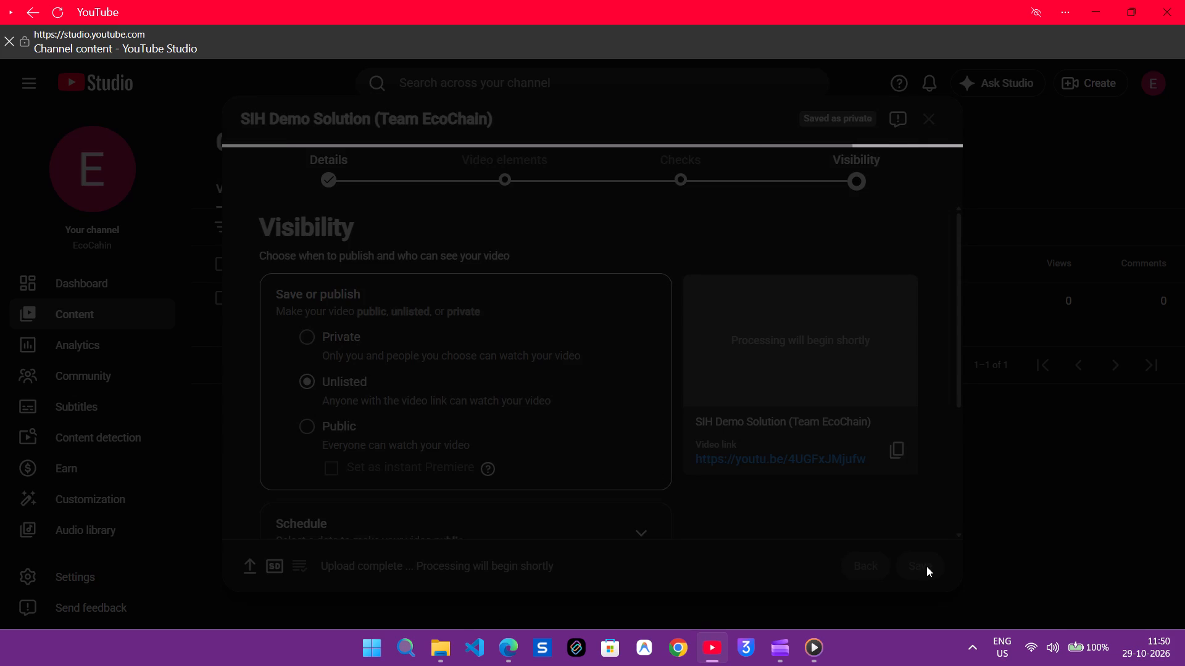
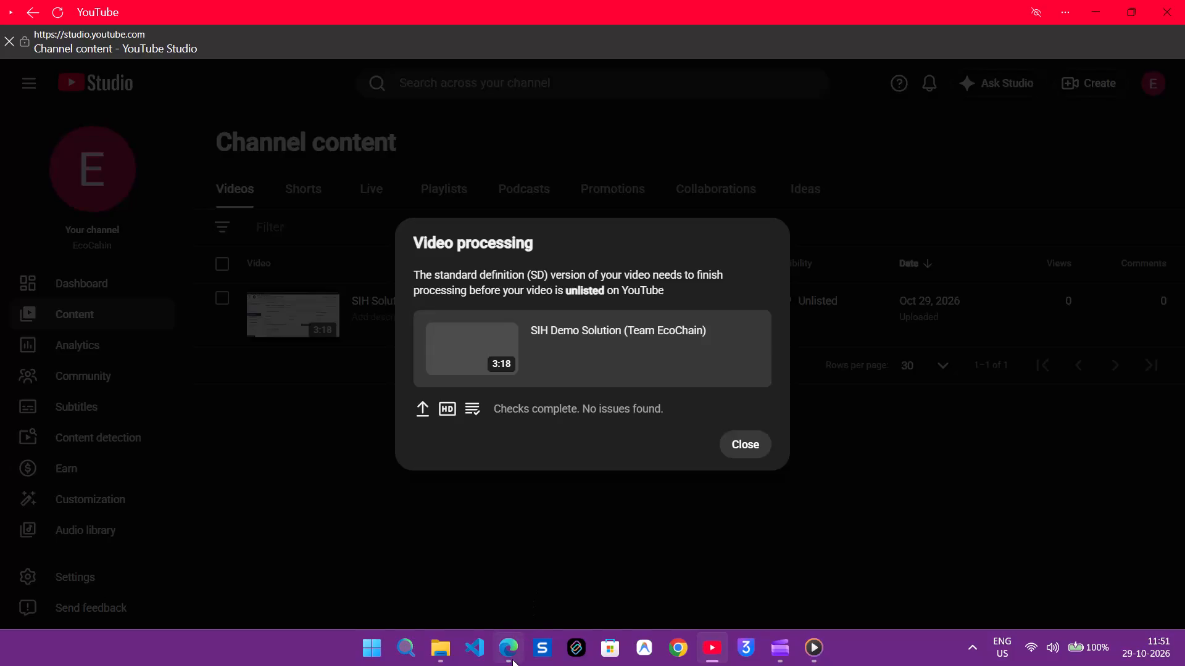
Switch to Google Drive in Microsoft Edge, close the video preview, and upload FDR_DEMO_2 from Downloads into the Demo folder.
click(512, 659)
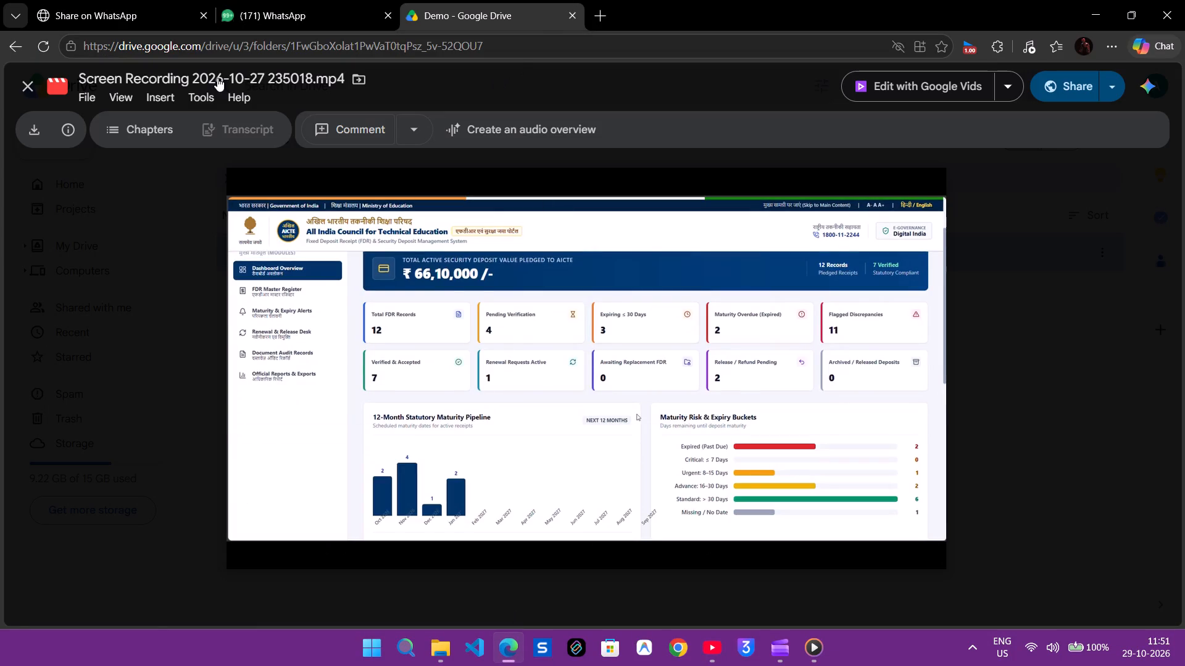
click(20, 76)
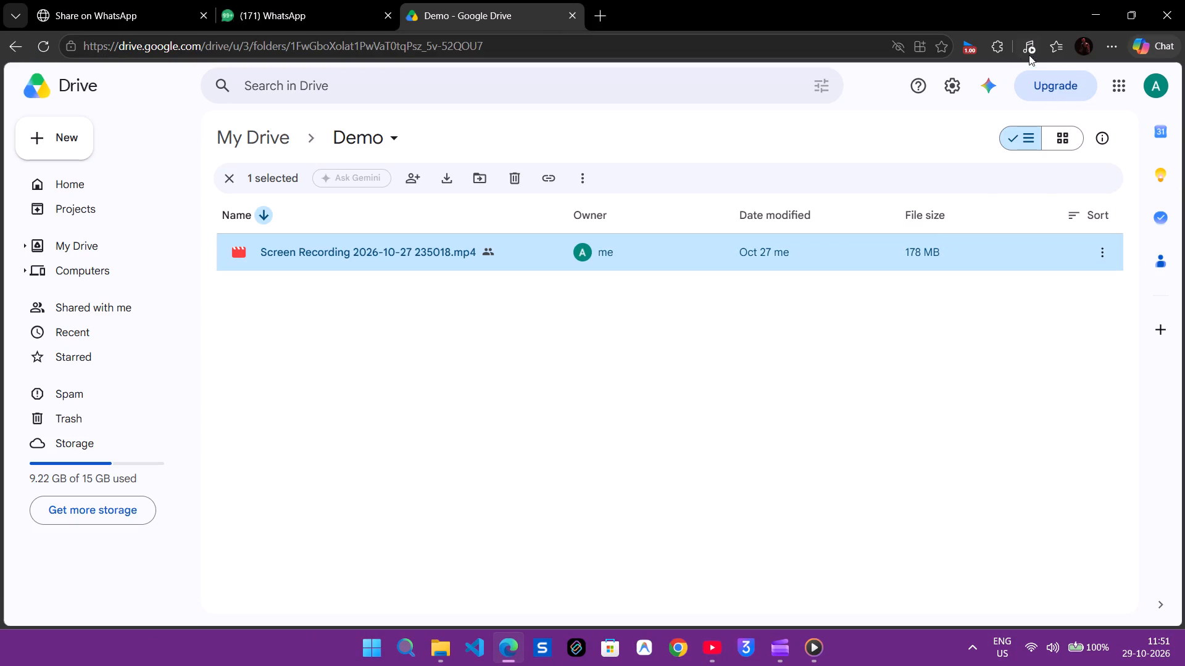
click(574, 333)
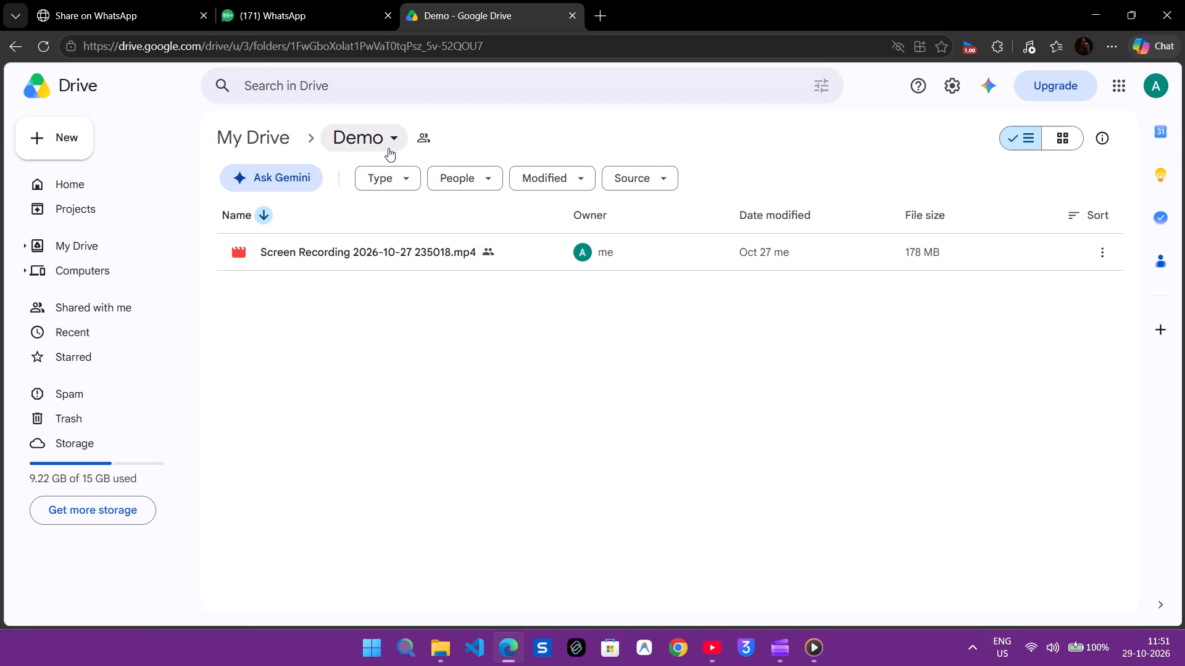
click(70, 129)
click(92, 170)
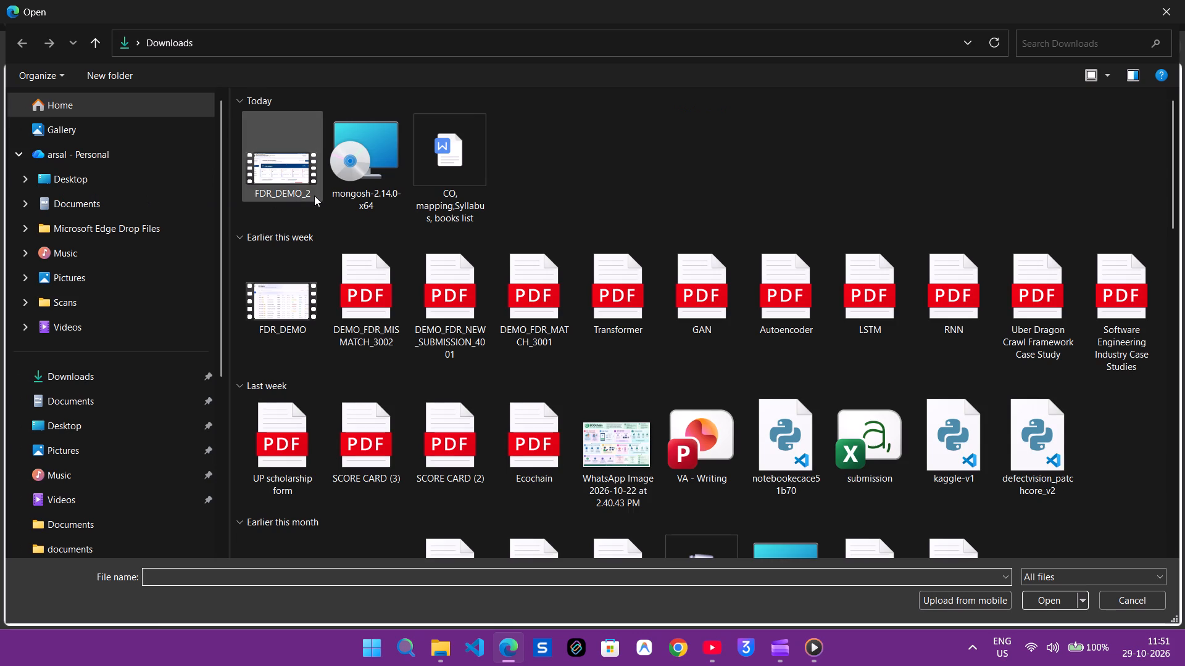
double_click(297, 189)
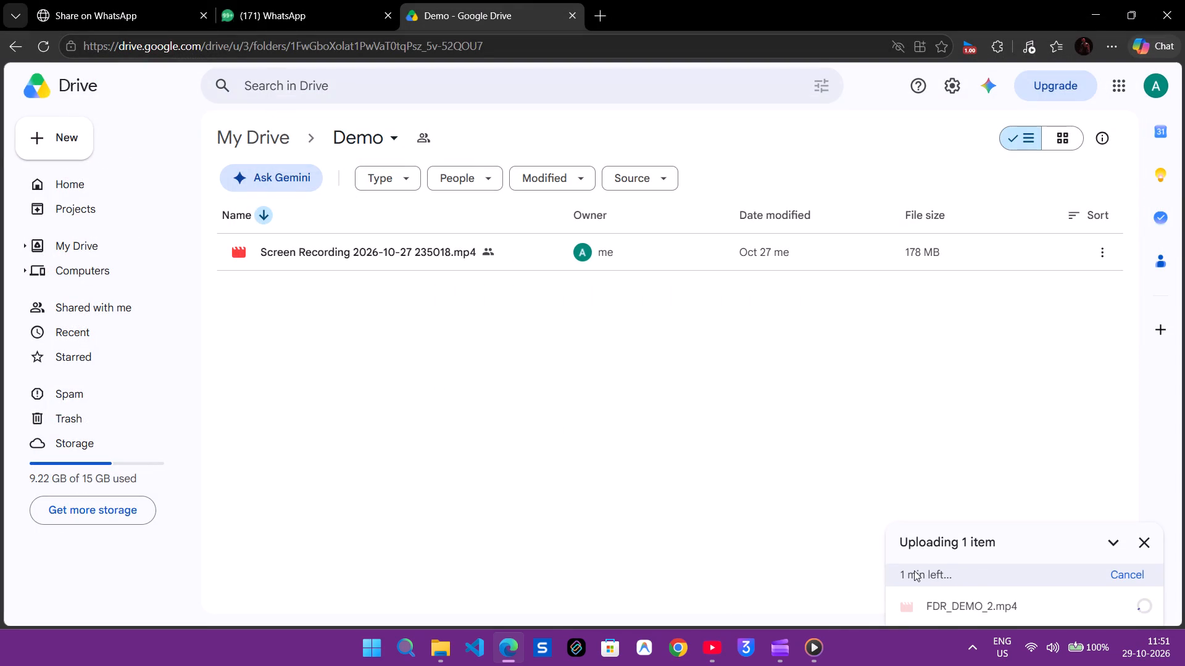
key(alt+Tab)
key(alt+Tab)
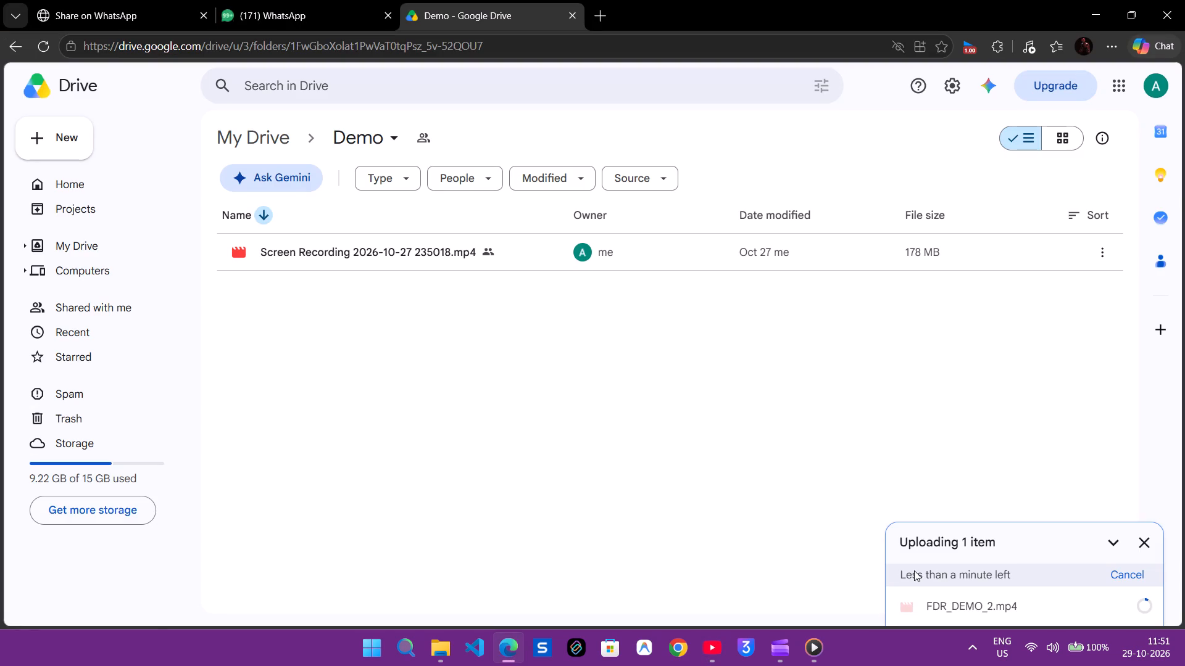
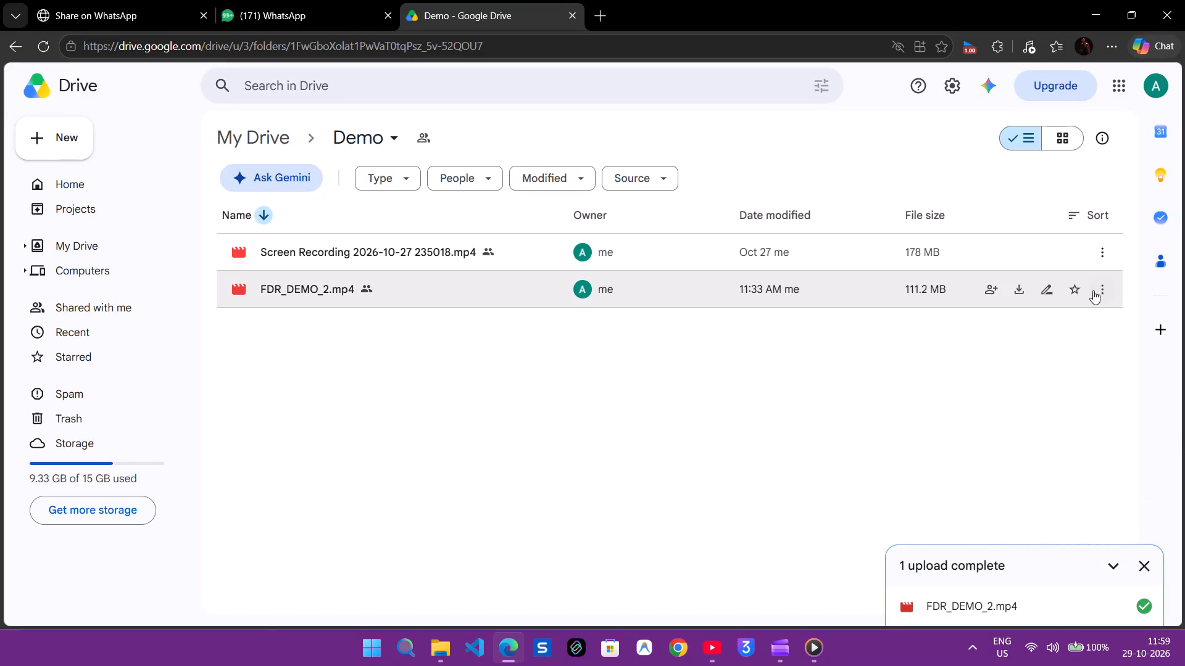
Move the old video Screen Recording 2026-10-27 235018.mp4 from the Demo folder to the trash.
click(1100, 250)
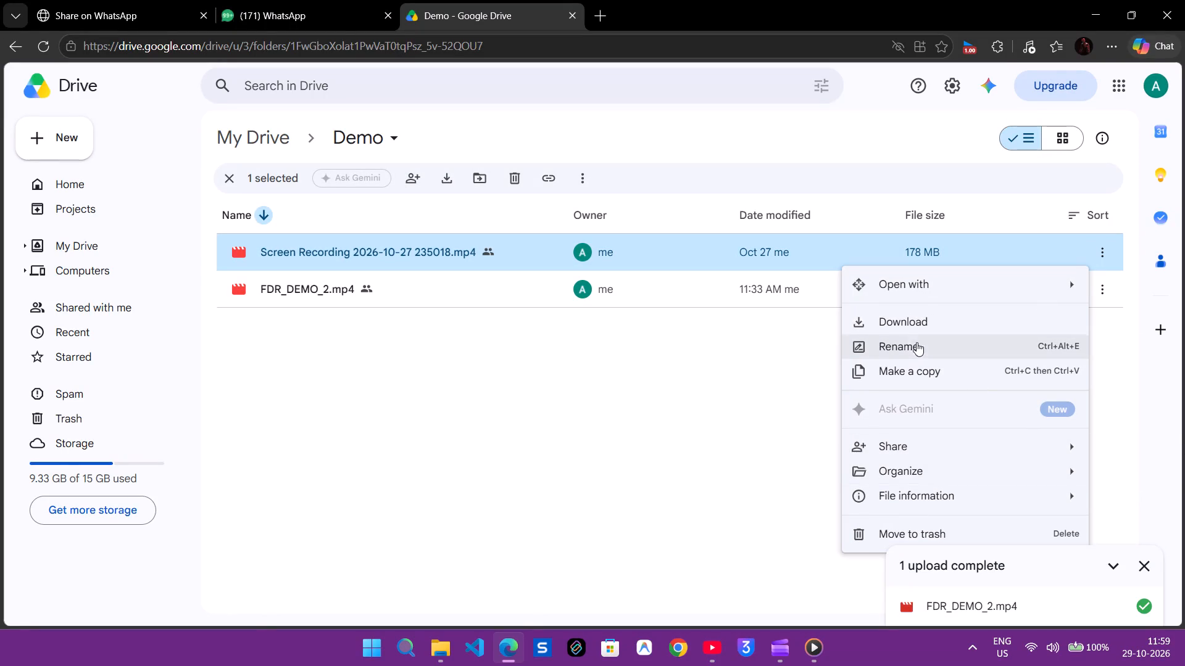
click(874, 527)
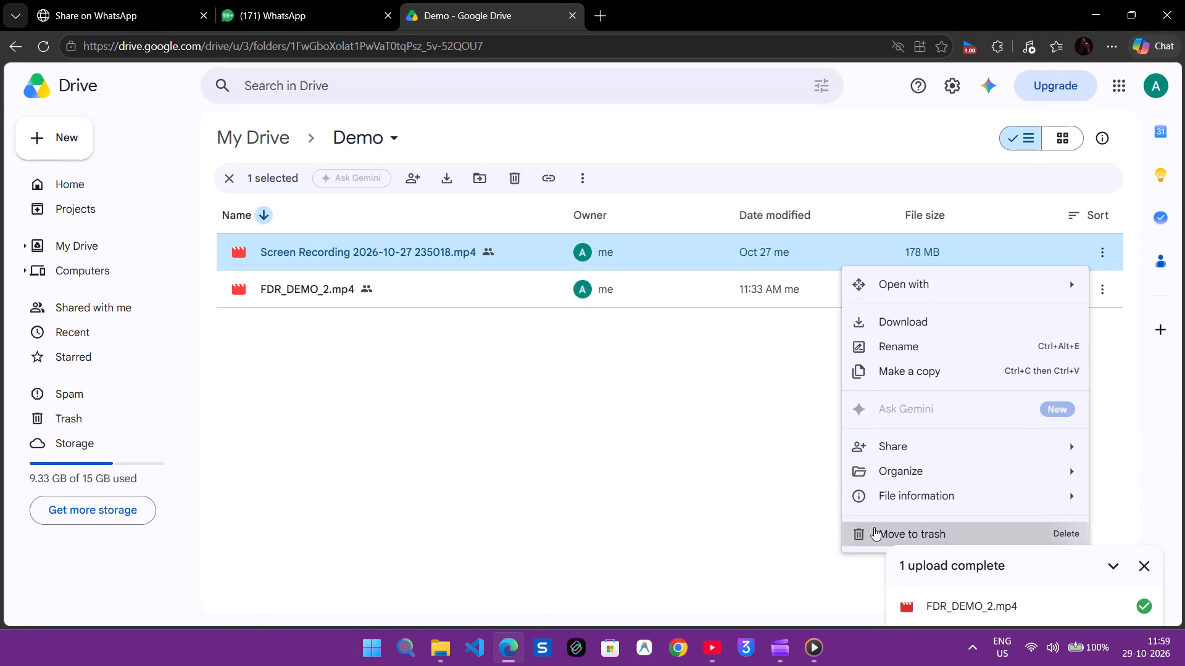
Open the sharing settings for FDR_DEMO_2.mp4 in the Demo folder.
click(1107, 256)
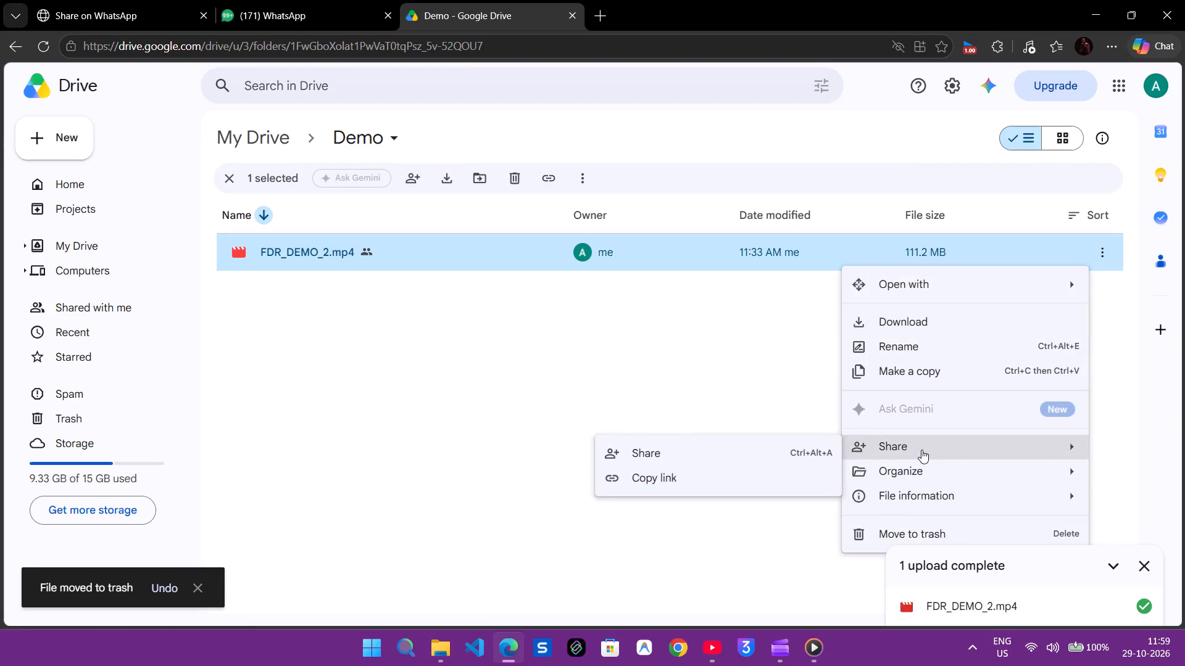
click(786, 458)
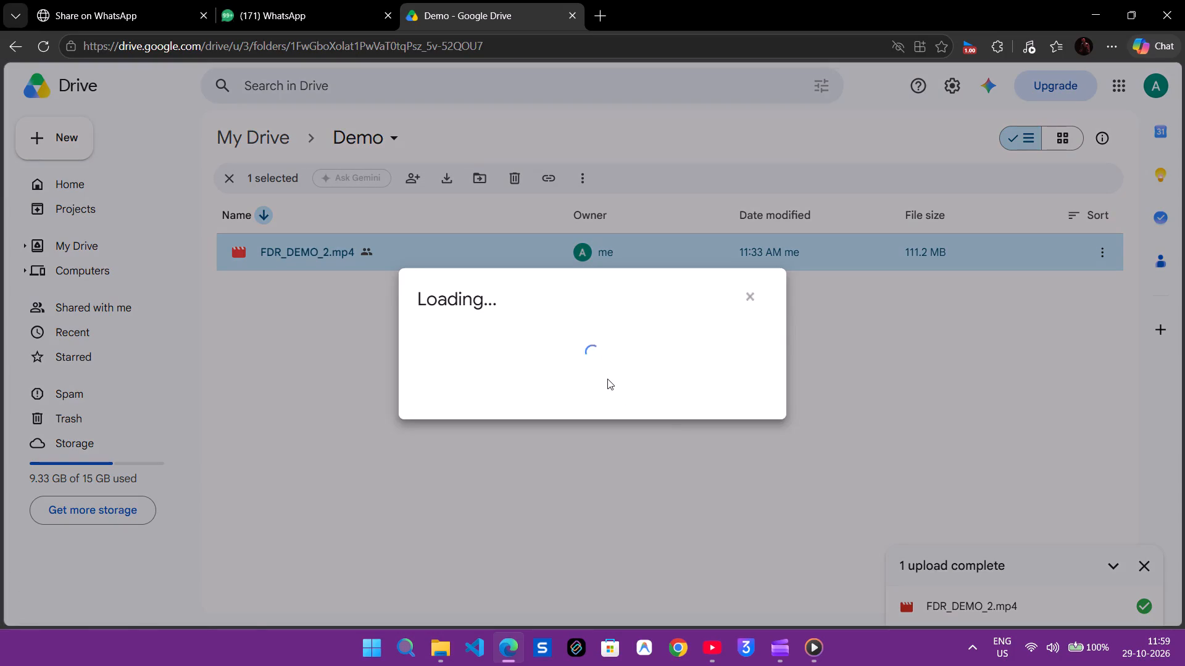
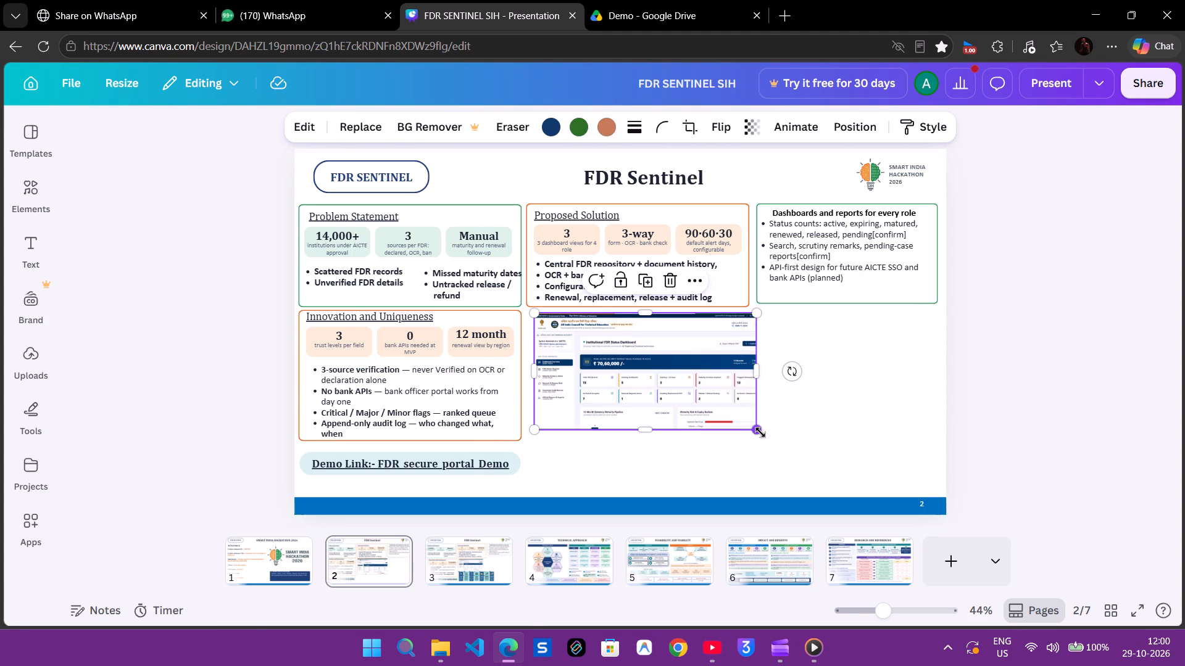
Enlarge the dashboard screenshot on slide 2 to about 525 high, widening it to roughly the outer edge of the reports box above.
drag(760, 432, 883, 461)
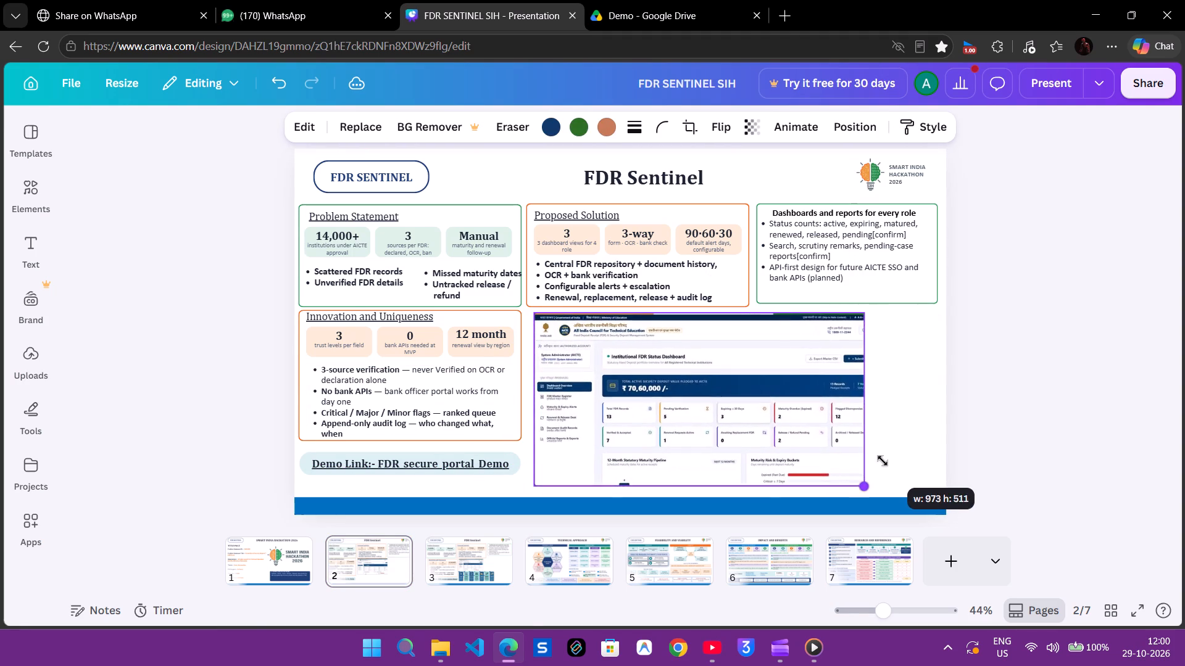
drag(883, 461, 897, 461)
drag(872, 406, 928, 402)
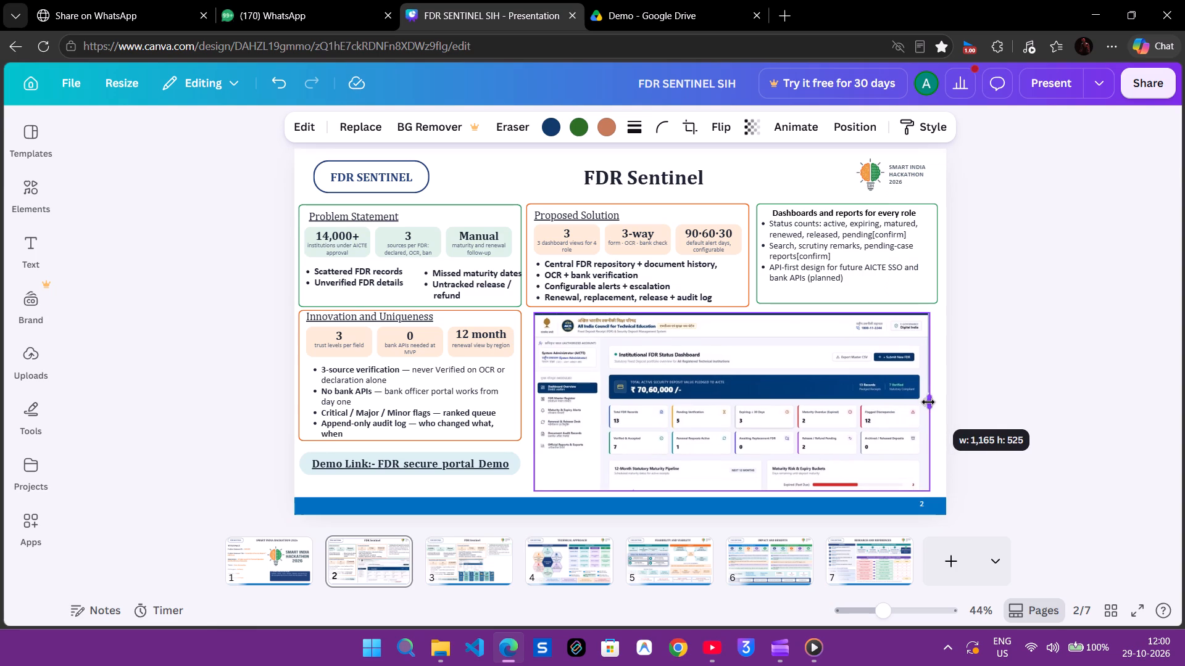
drag(928, 402, 929, 397)
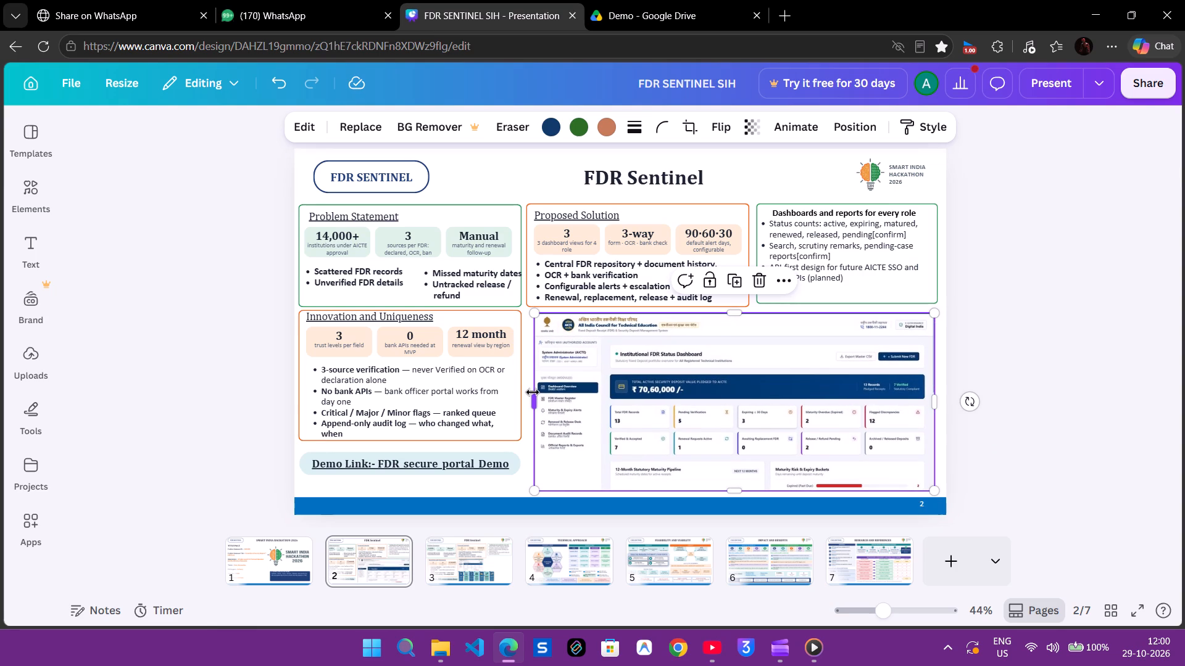
Widen the dashboard screenshot on page 2 of the FDR SENTINEL SIH presentation and nudge it into place under Proposed Solution.
click(533, 393)
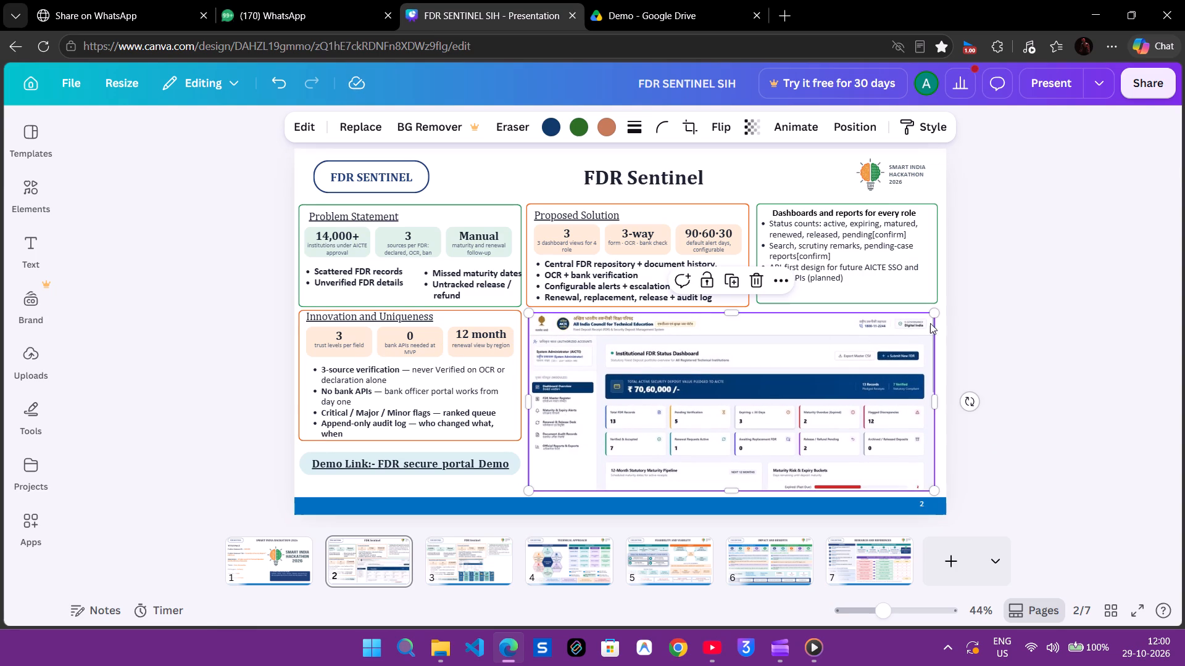
click(991, 313)
click(800, 408)
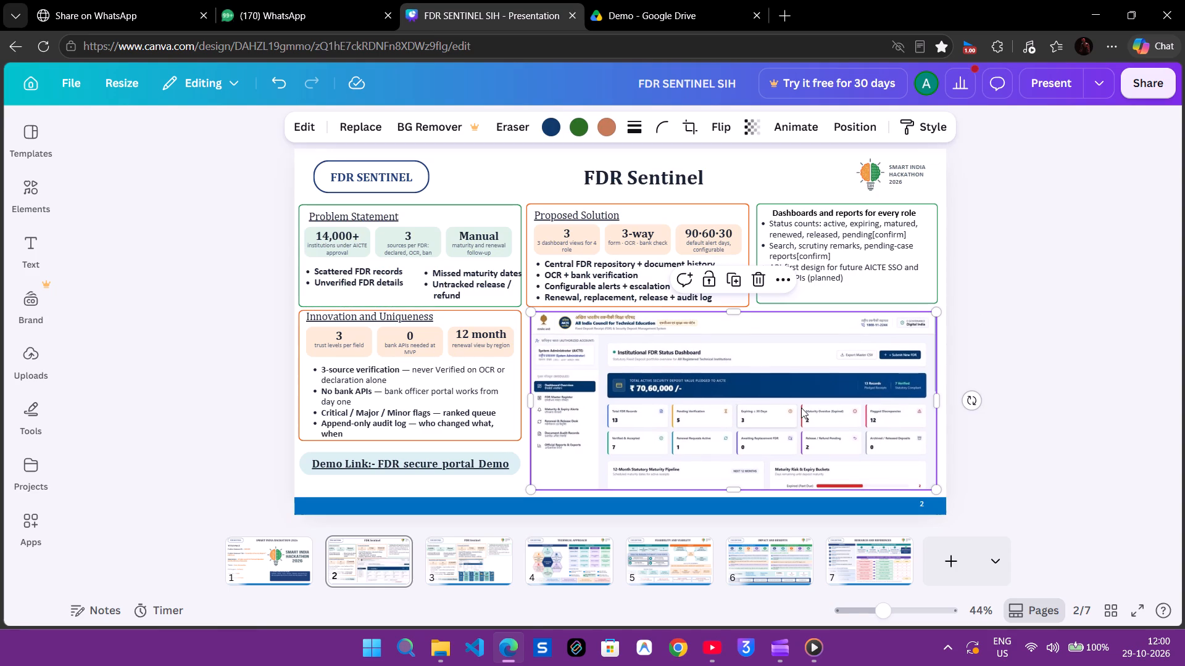
click(1141, 268)
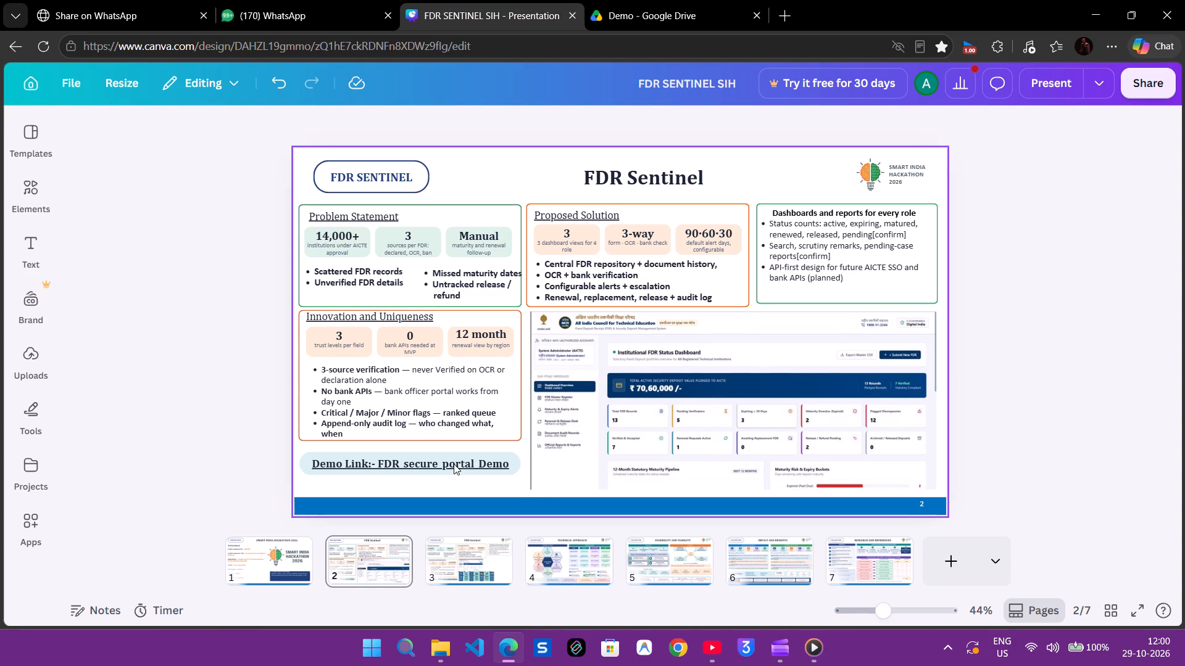
Replace the URL behind the "Demo Link:- FDR secure portal Demo" text on page 2 with the copied link.
ctrl+click(454, 464)
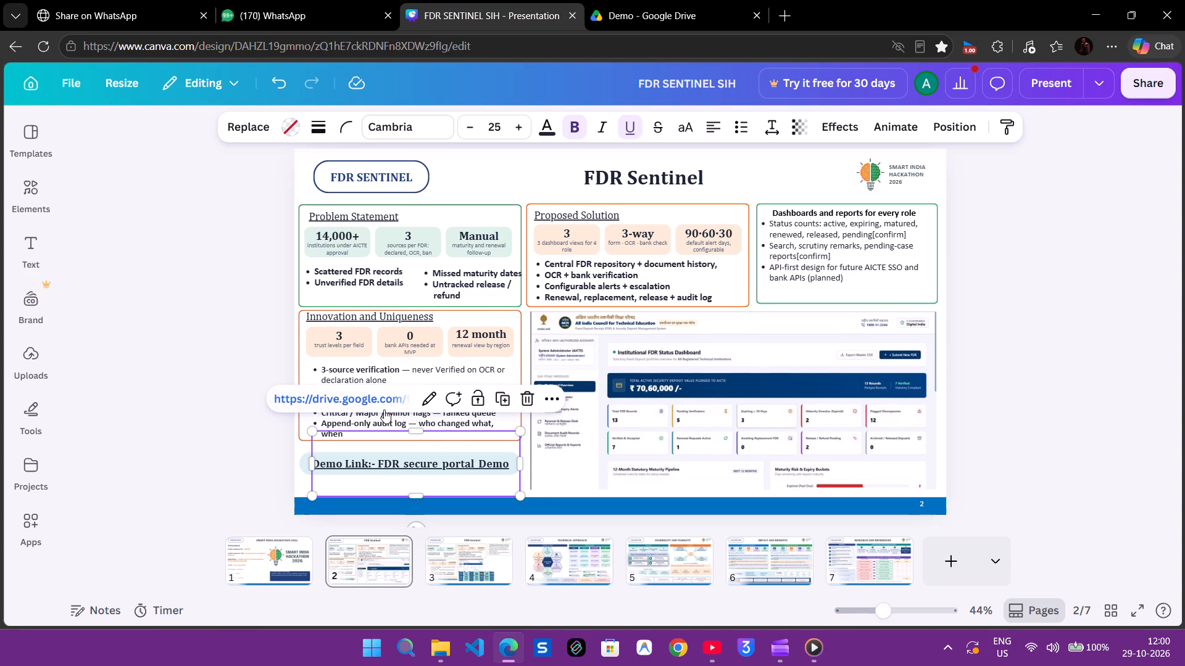
click(422, 398)
key(BackSpace)
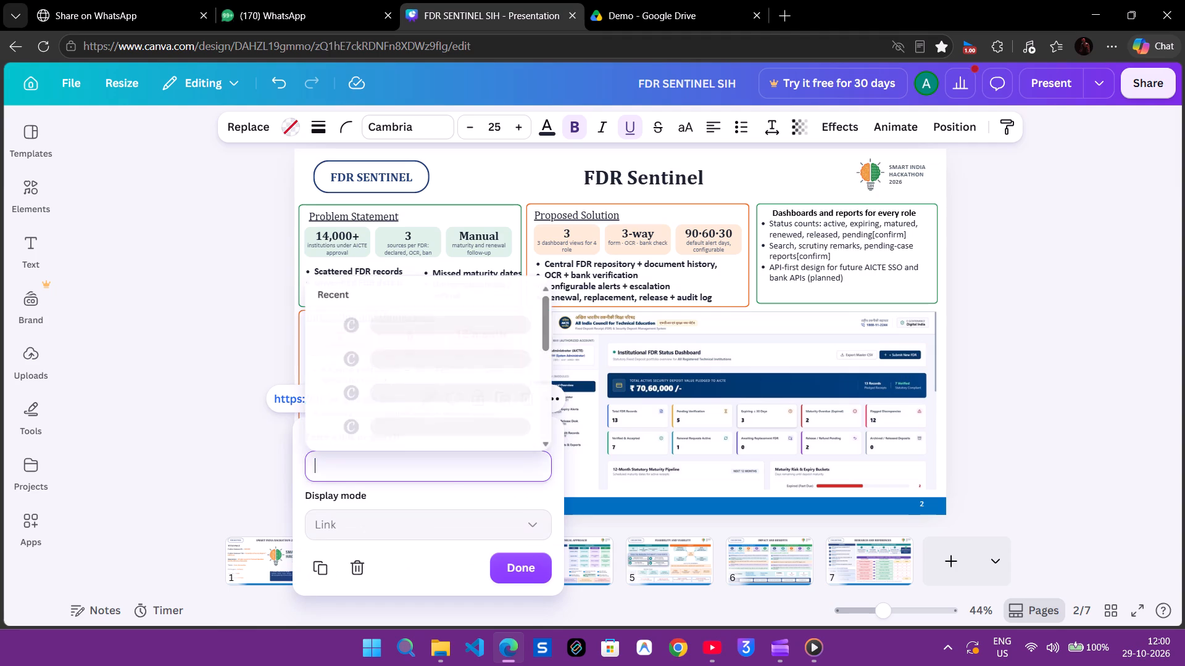
key(ctrl+v)
click(518, 581)
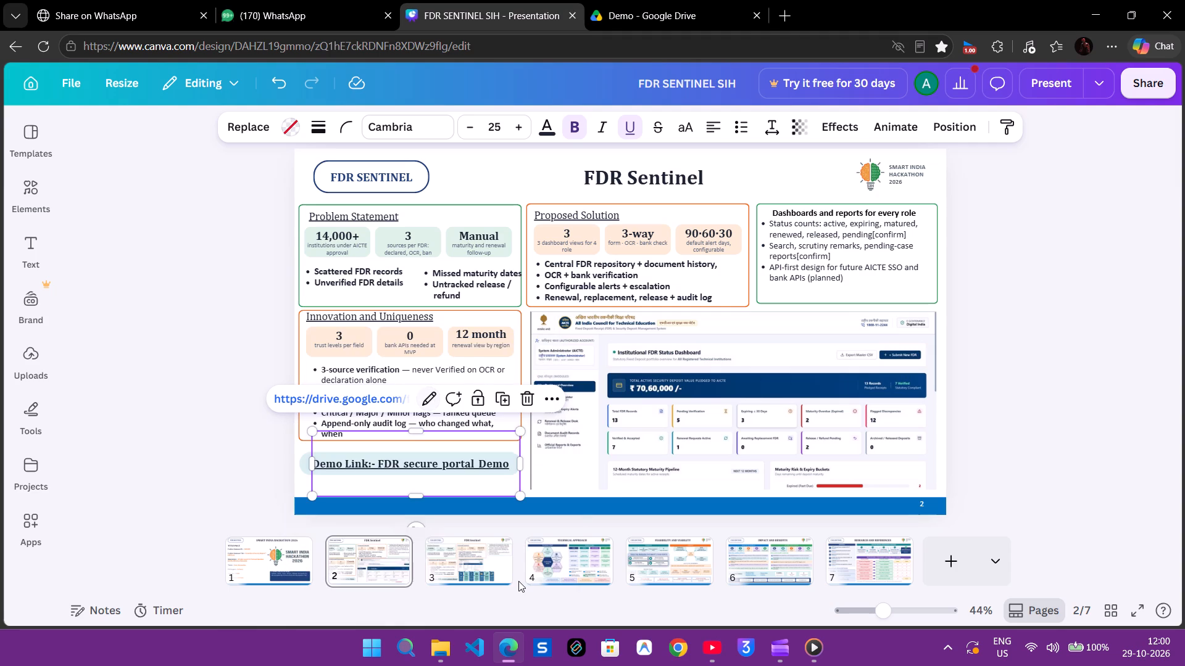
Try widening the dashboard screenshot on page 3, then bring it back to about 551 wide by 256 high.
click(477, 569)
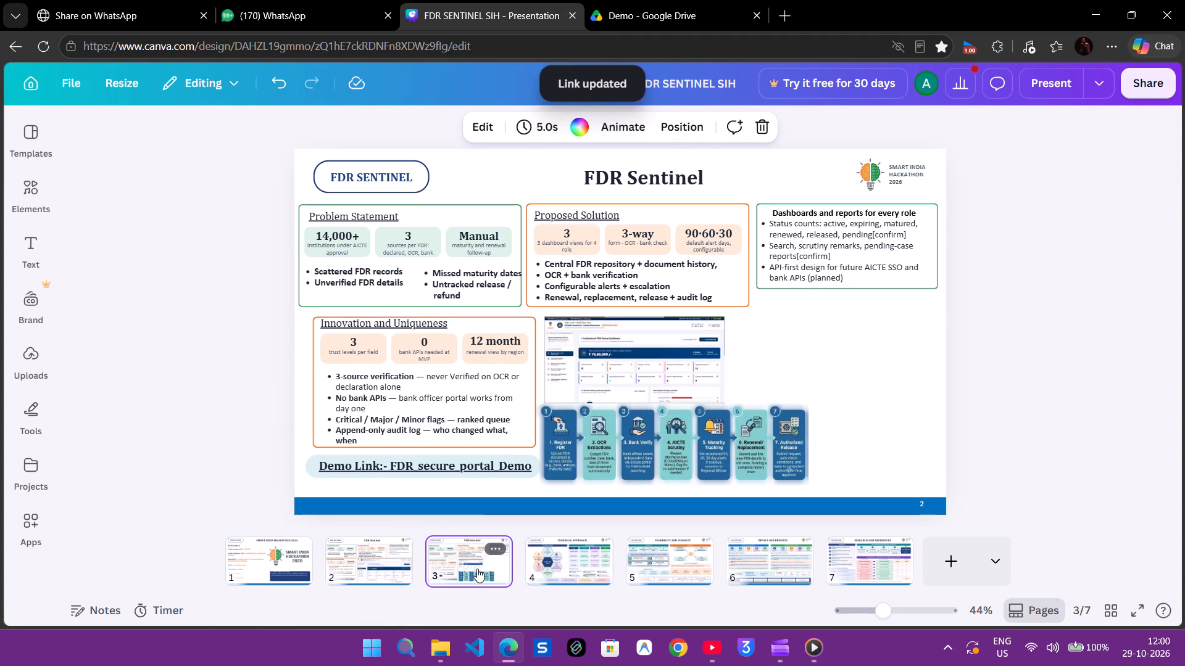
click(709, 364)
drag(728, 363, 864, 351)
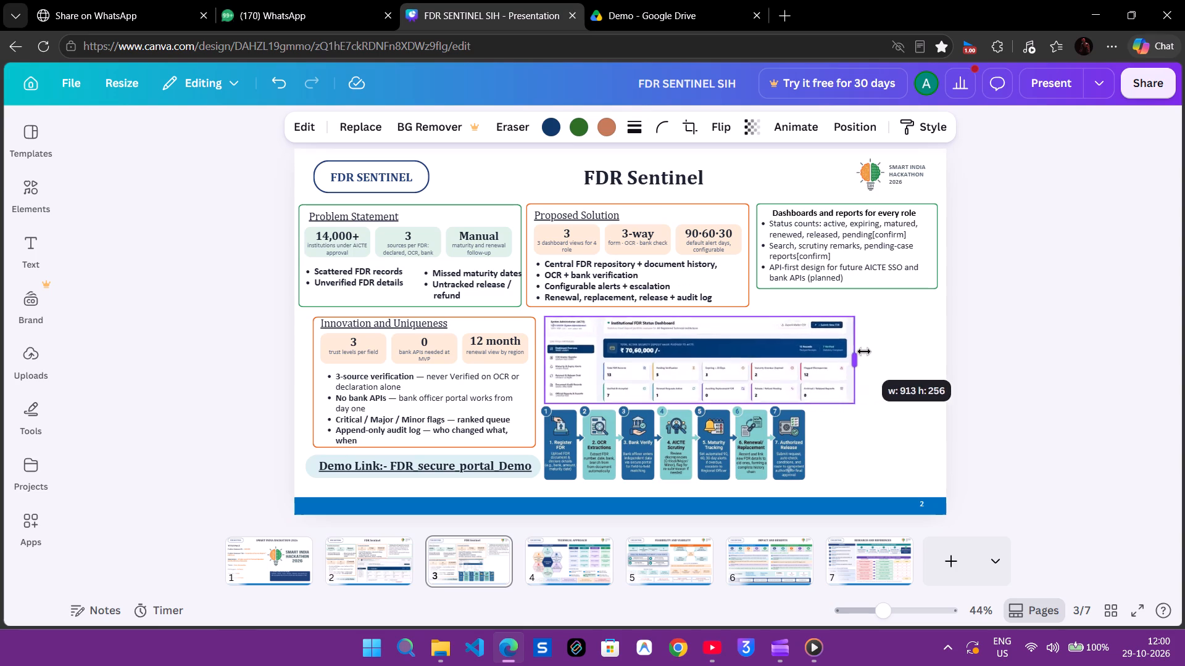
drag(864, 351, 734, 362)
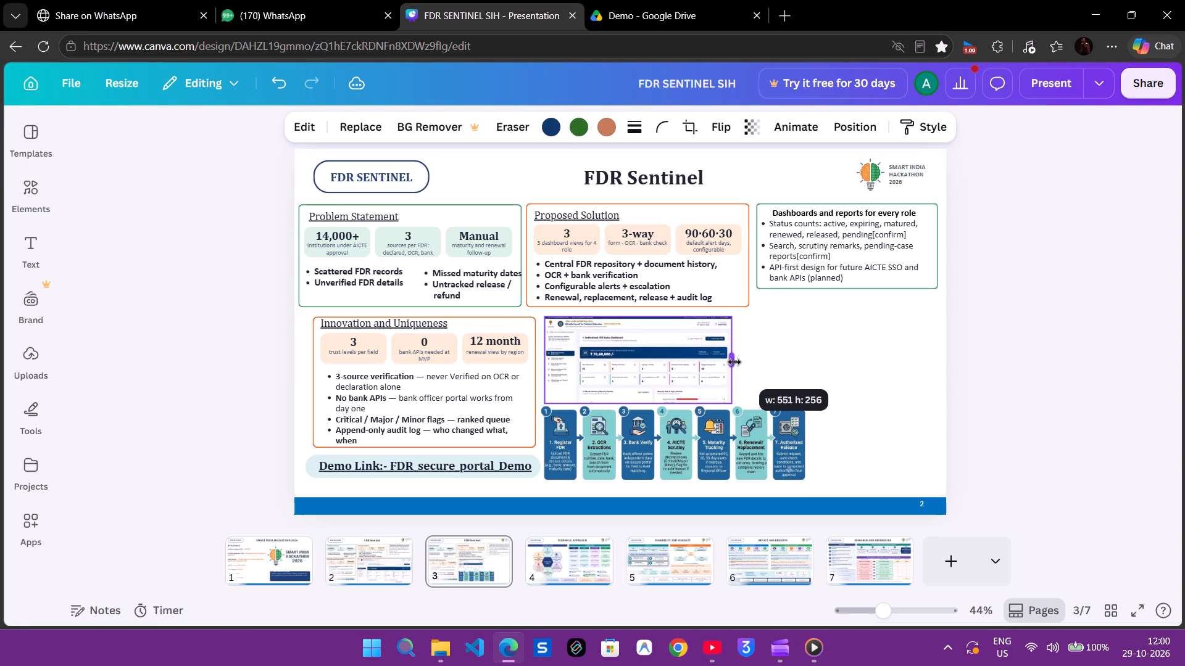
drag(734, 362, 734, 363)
Compare page 3 with page 2 and delete the dashboard screenshot from page 3.
click(365, 568)
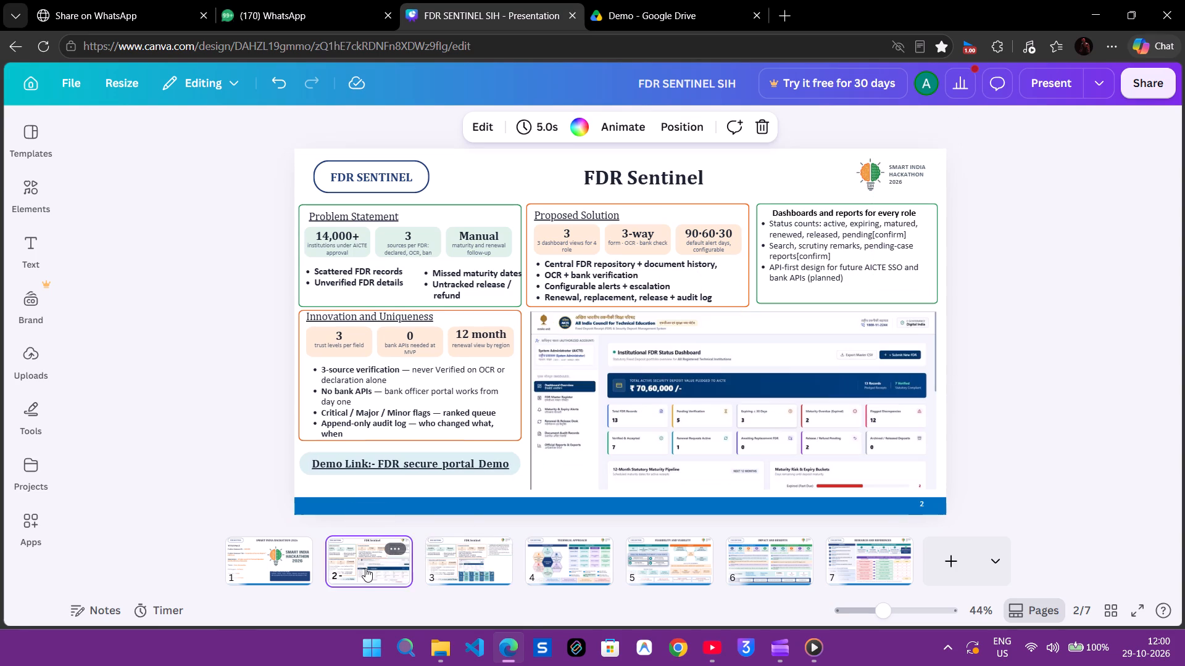
click(454, 553)
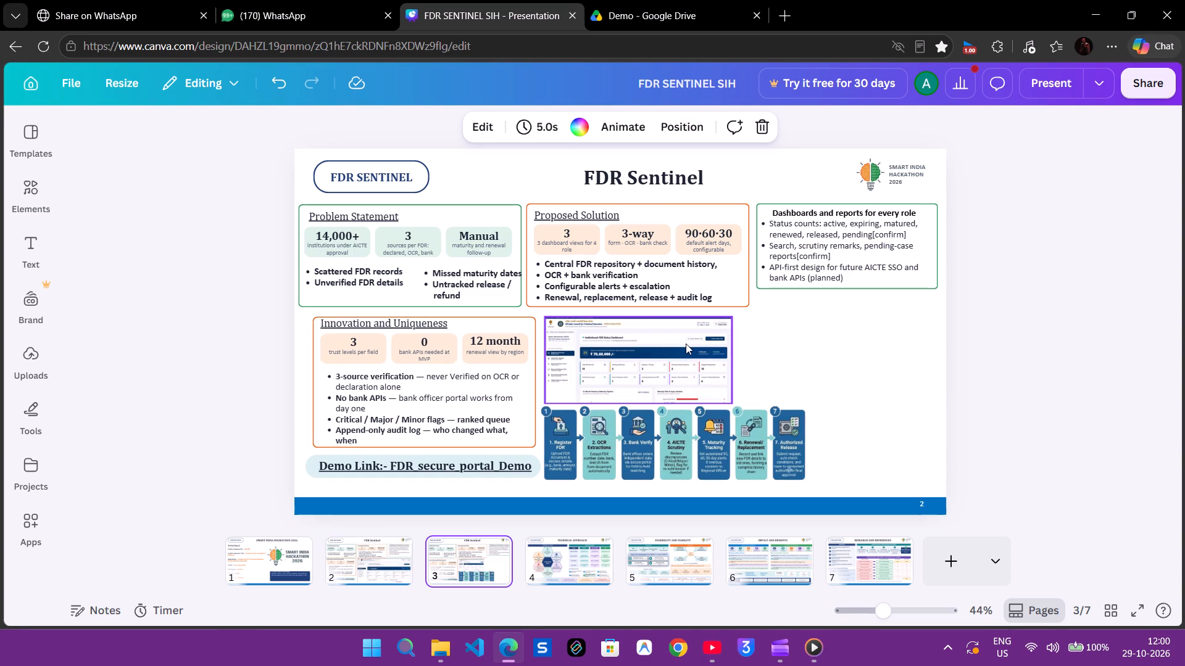
click(686, 343)
click(665, 295)
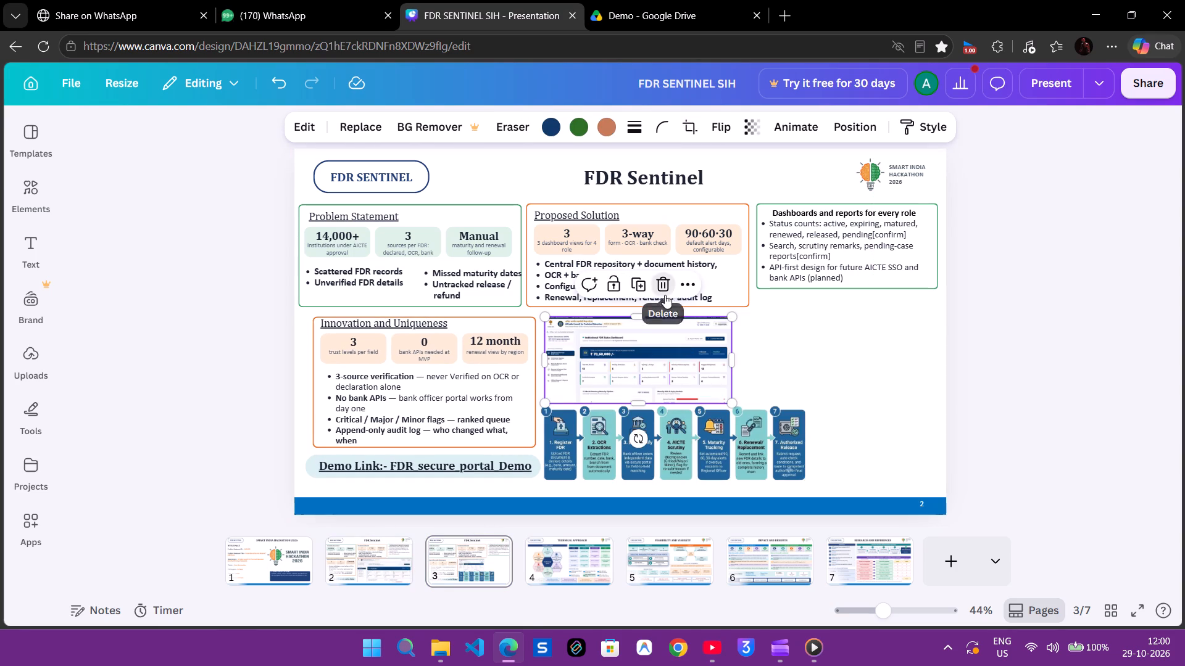
drag(677, 407, 683, 345)
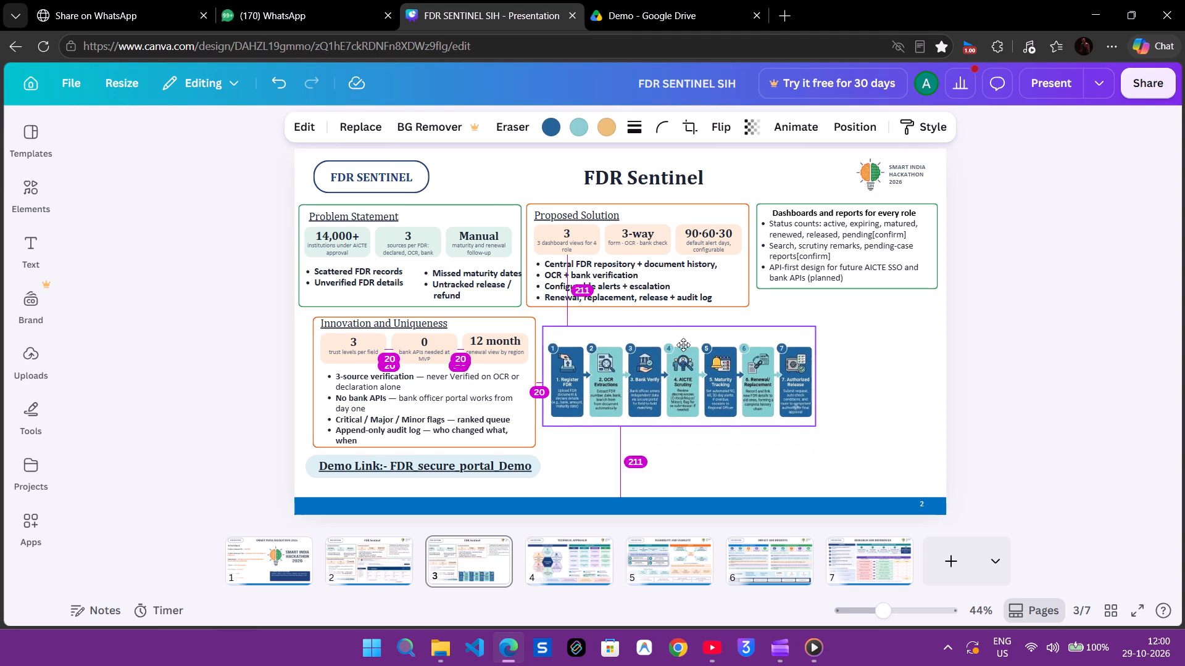
drag(683, 345, 684, 342)
click(381, 543)
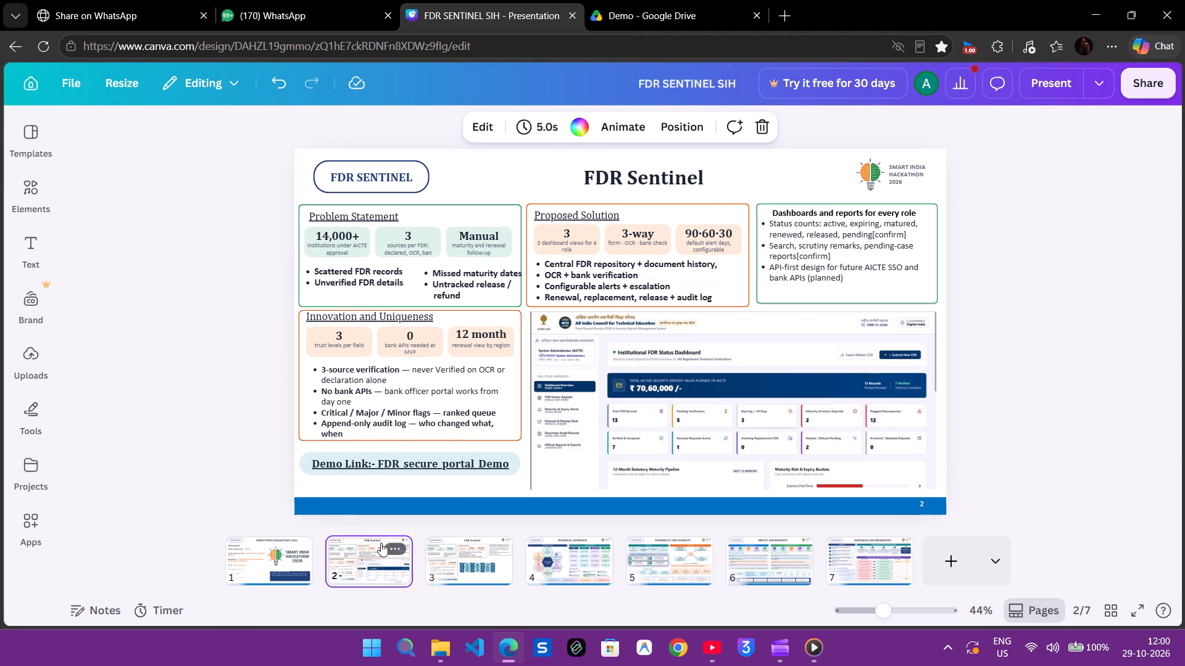
click(490, 574)
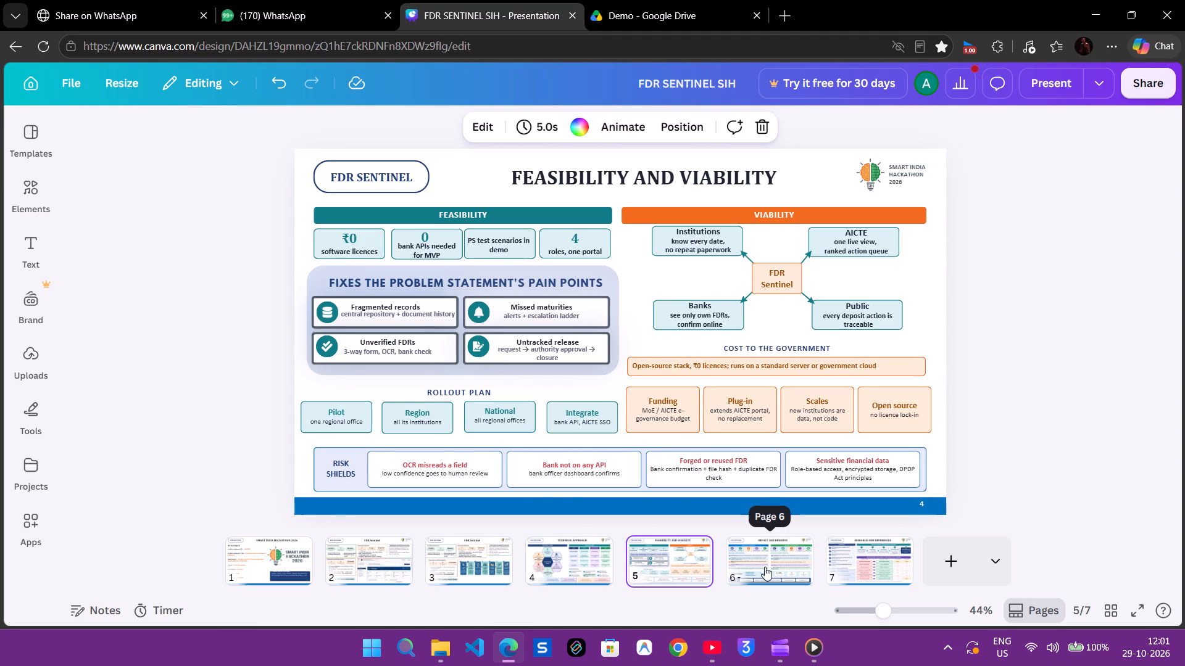
click(765, 567)
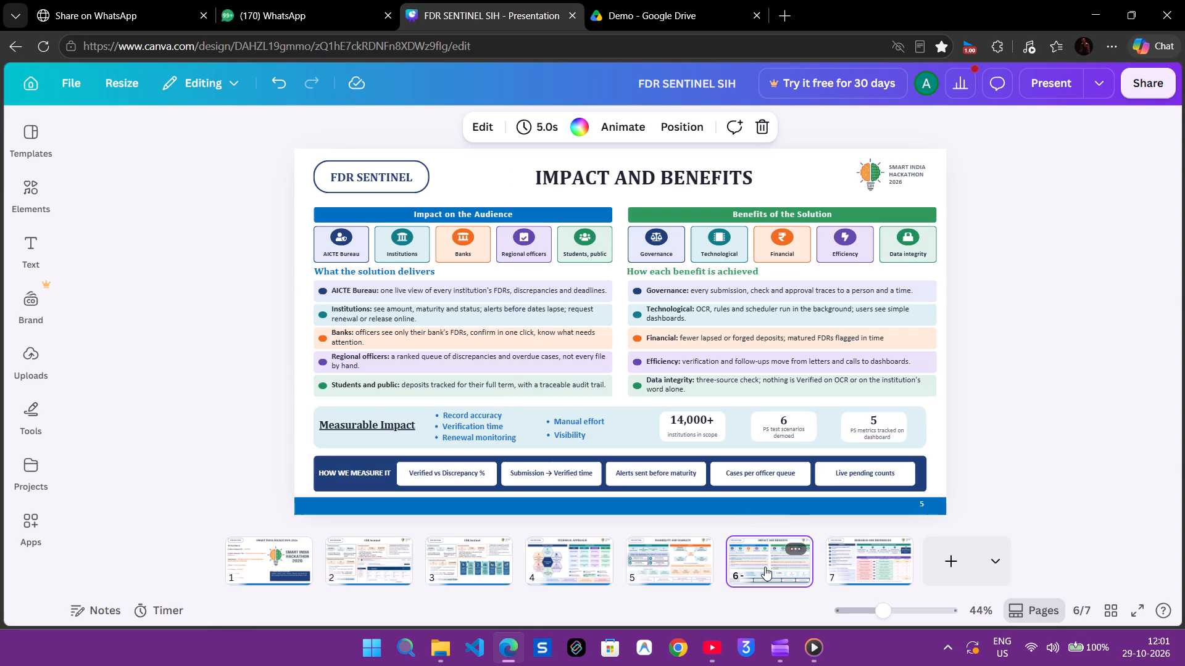
click(854, 569)
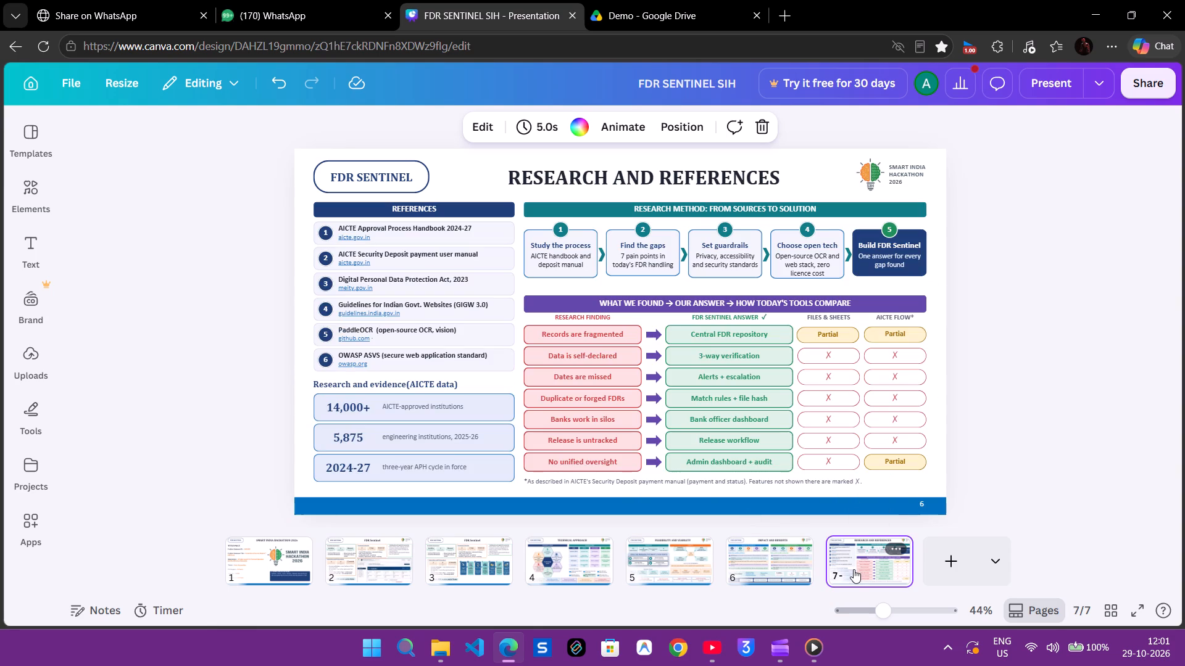
scroll(854, 569, left, 1)
click(787, 559)
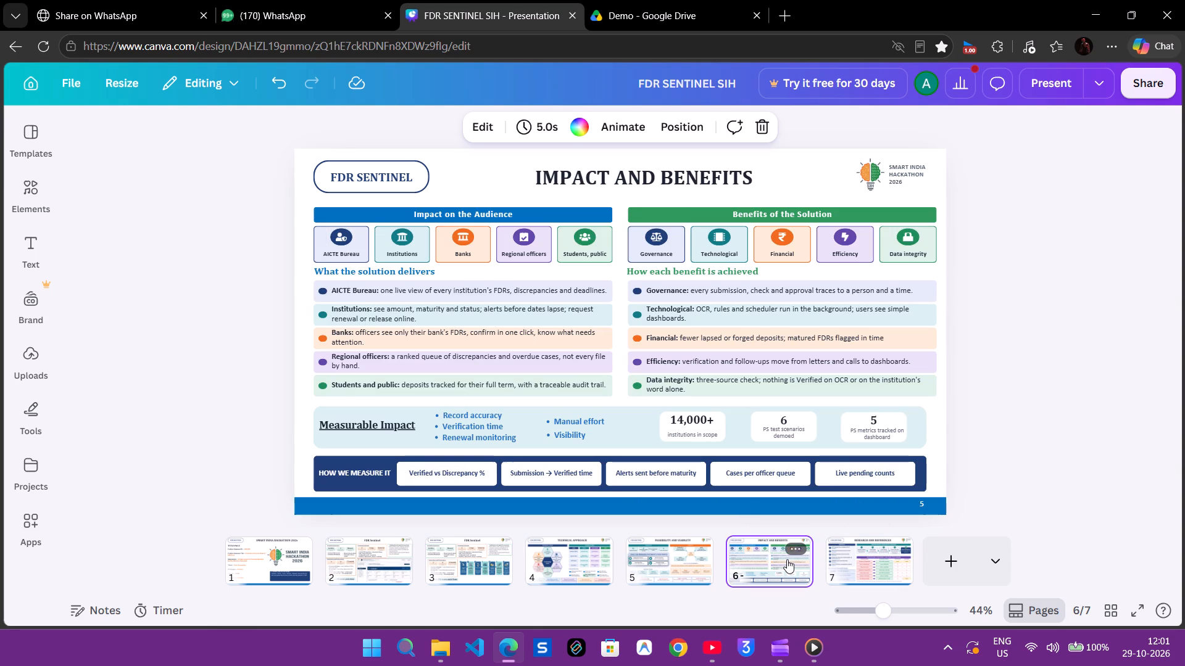
click(347, 562)
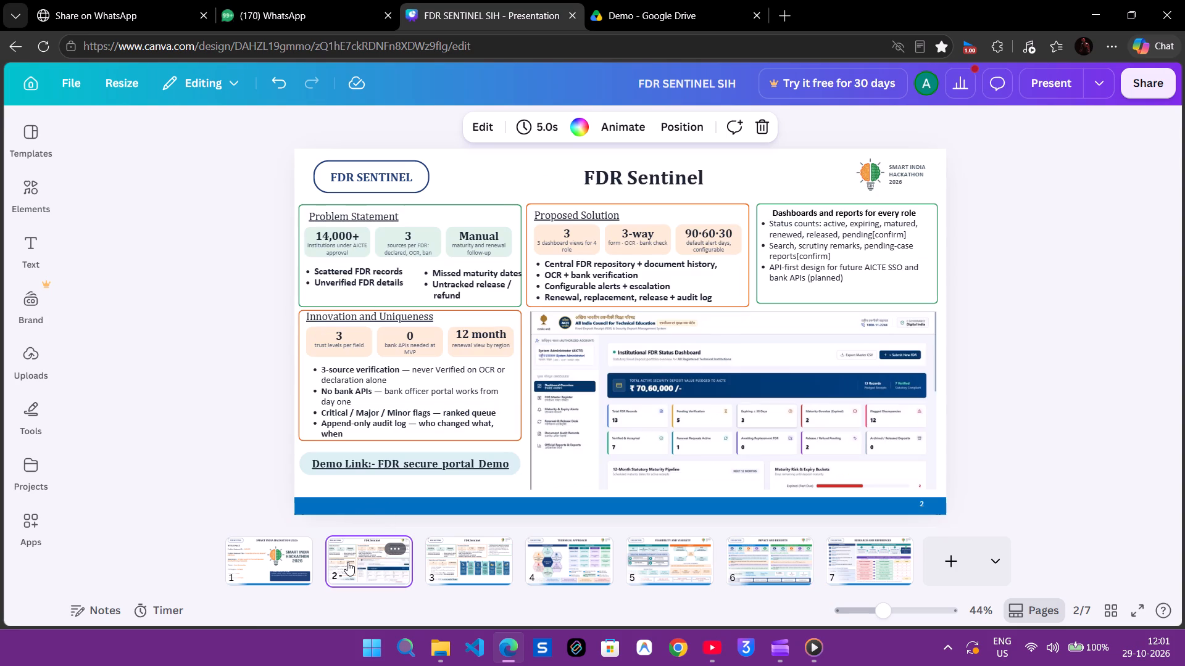
click(440, 559)
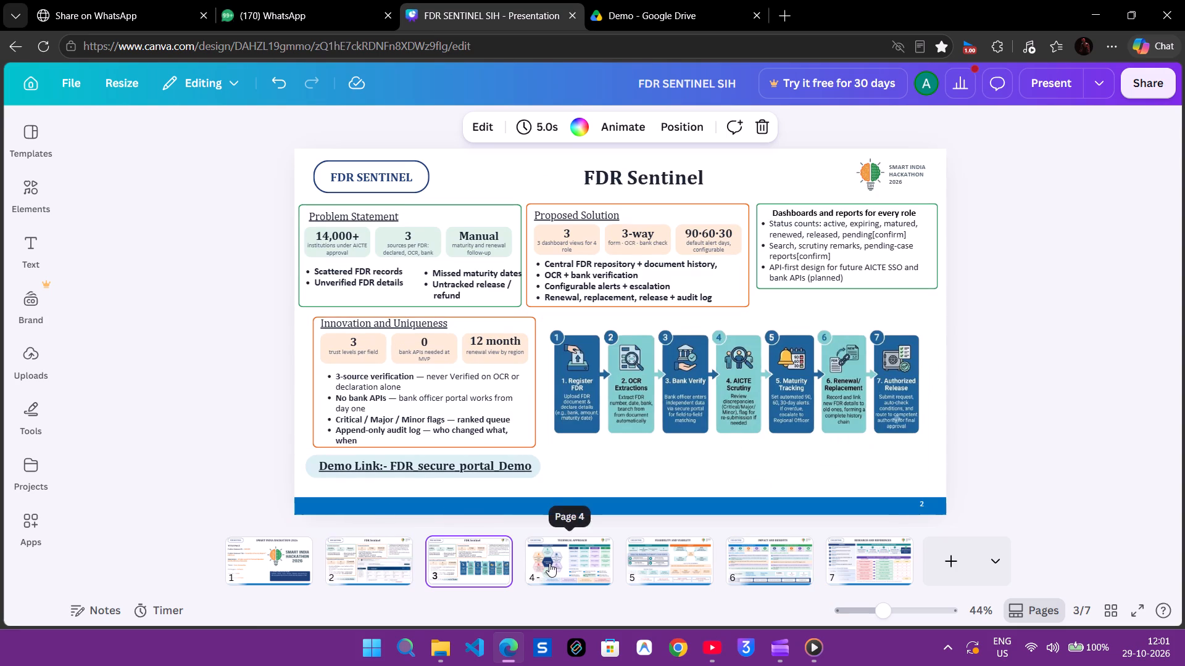
click(549, 563)
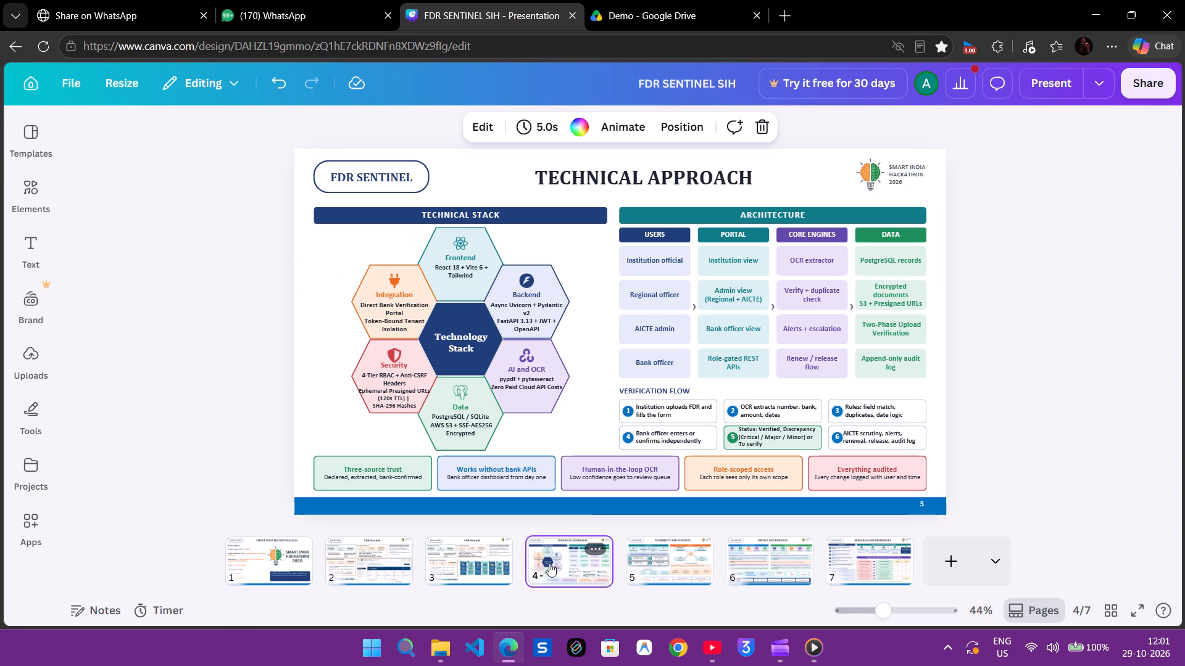
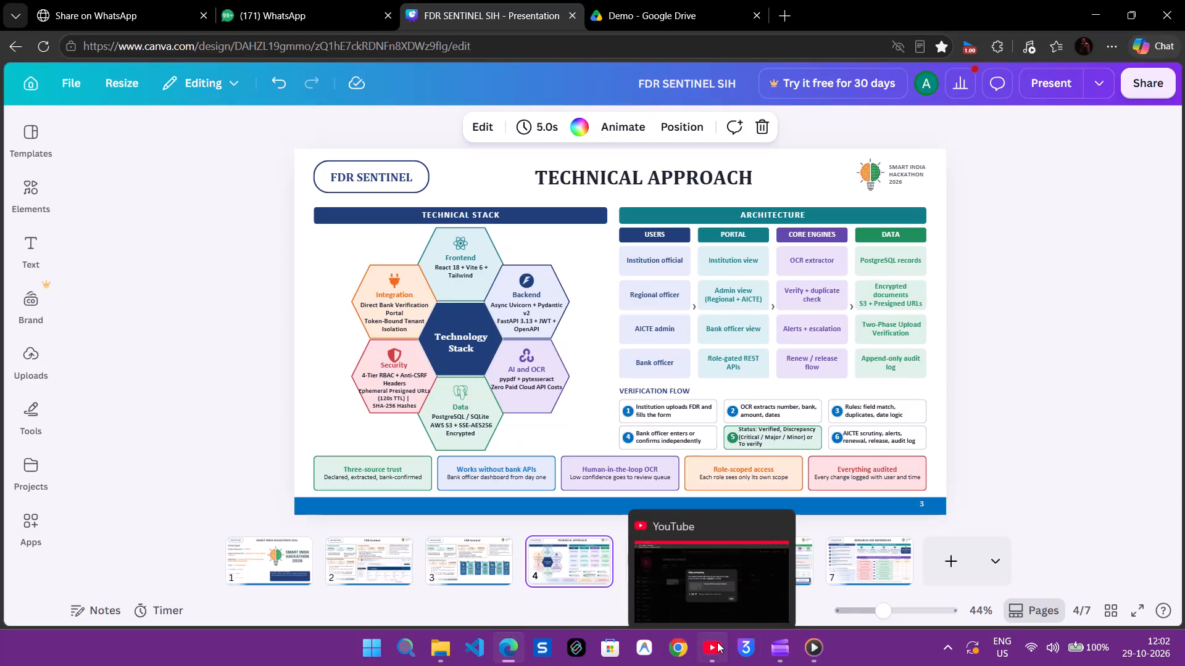
Switch to YouTube Studio, check the uploaded video's processing status, and reload the channel content list without starting another upload.
click(717, 643)
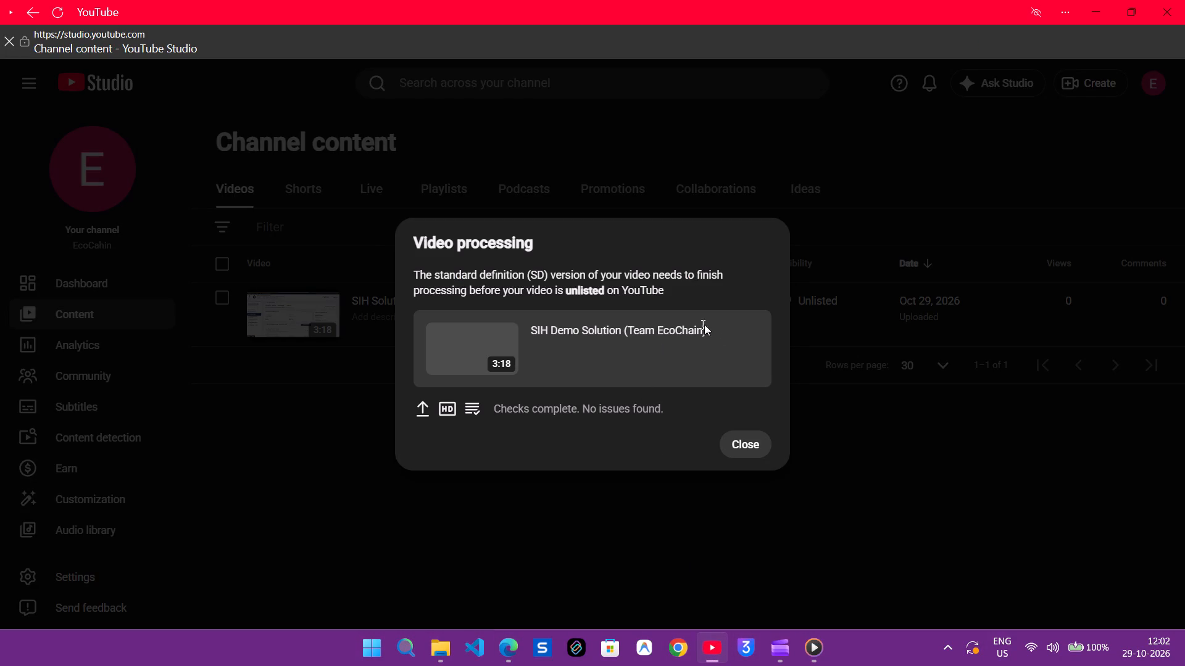
click(658, 374)
double_click(605, 356)
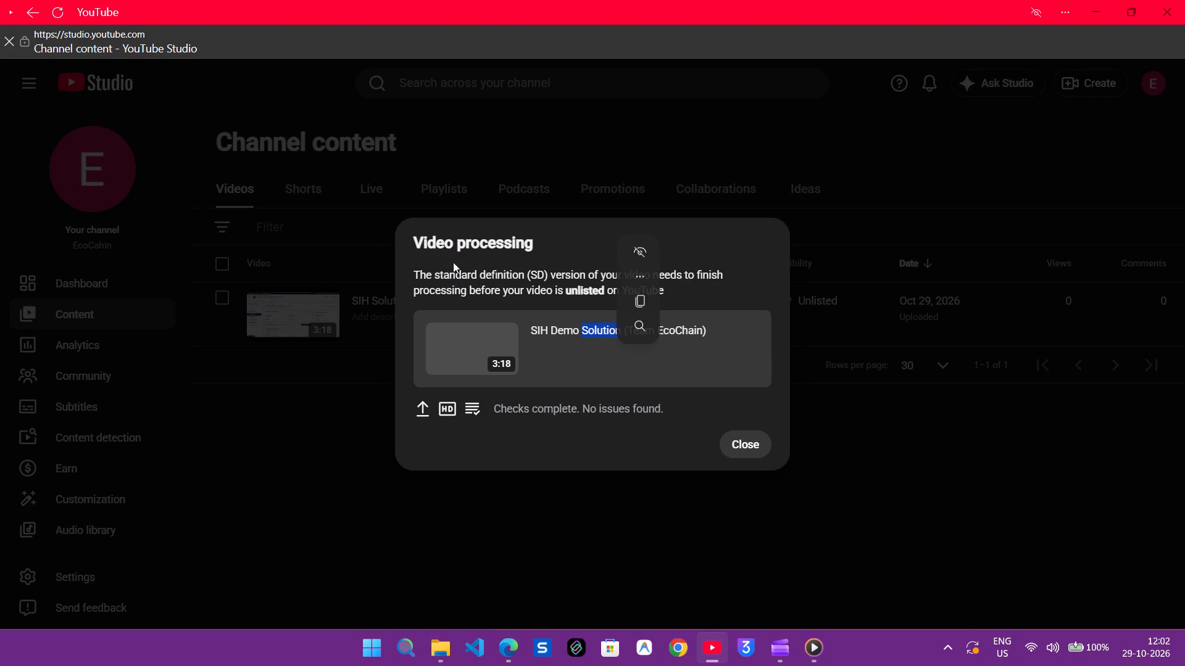
click(430, 249)
click(56, 12)
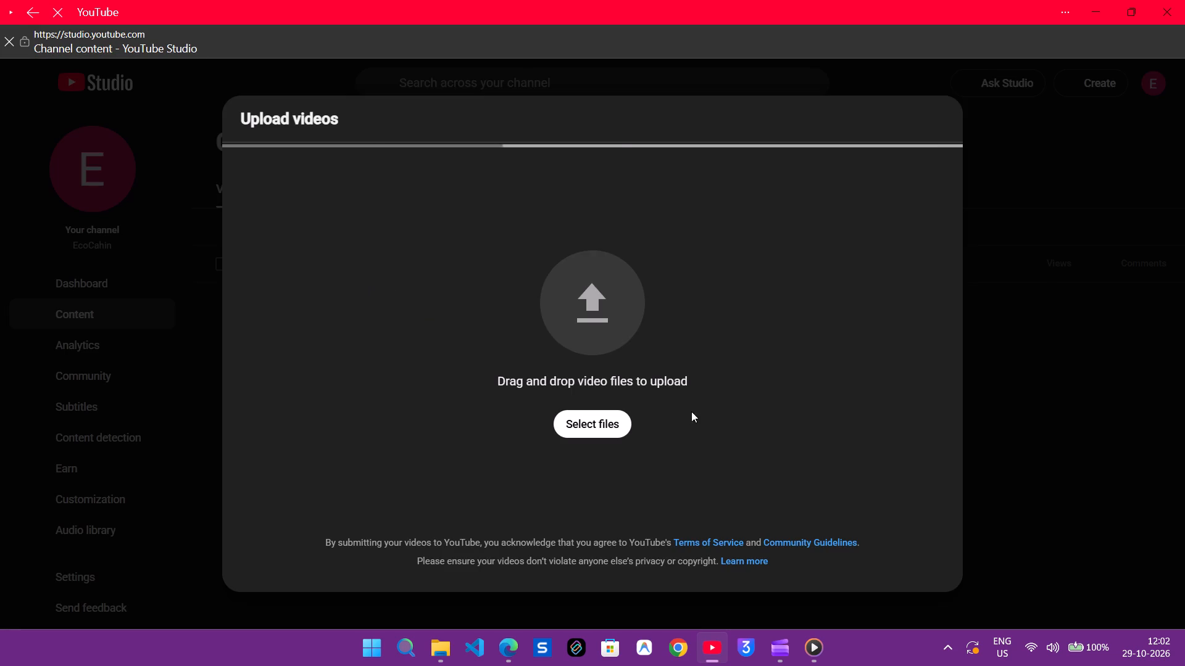
click(1064, 268)
click(934, 117)
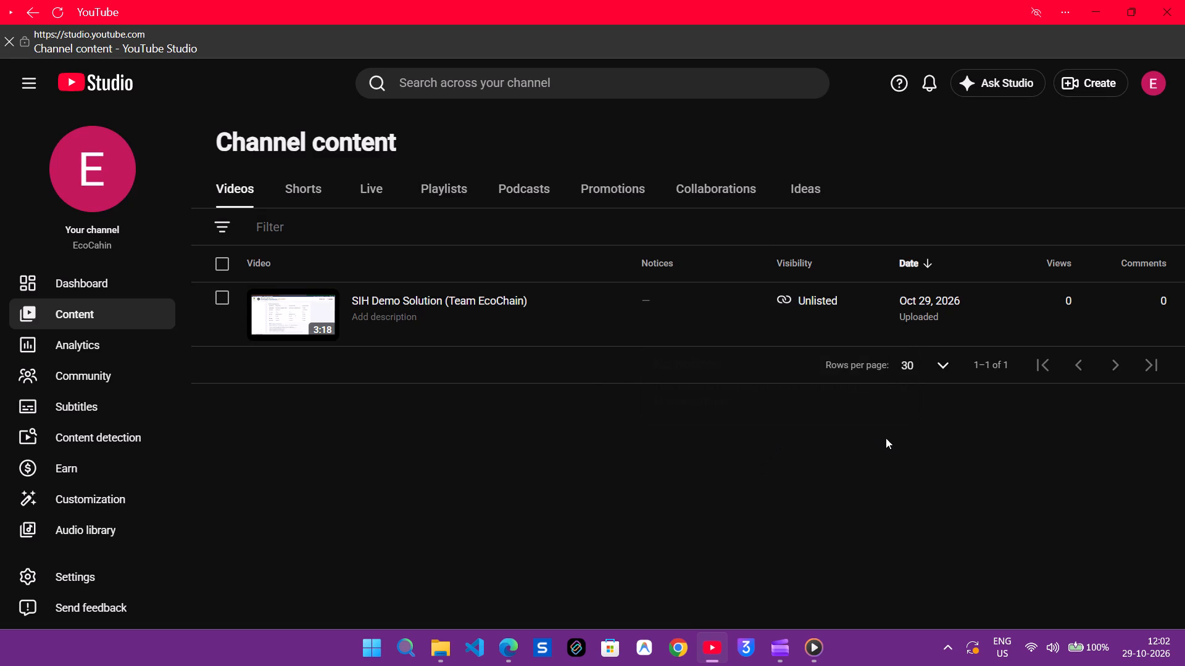
Open the details of the SIH Demo Solution (Team EcoChain) video and play its preview.
click(309, 312)
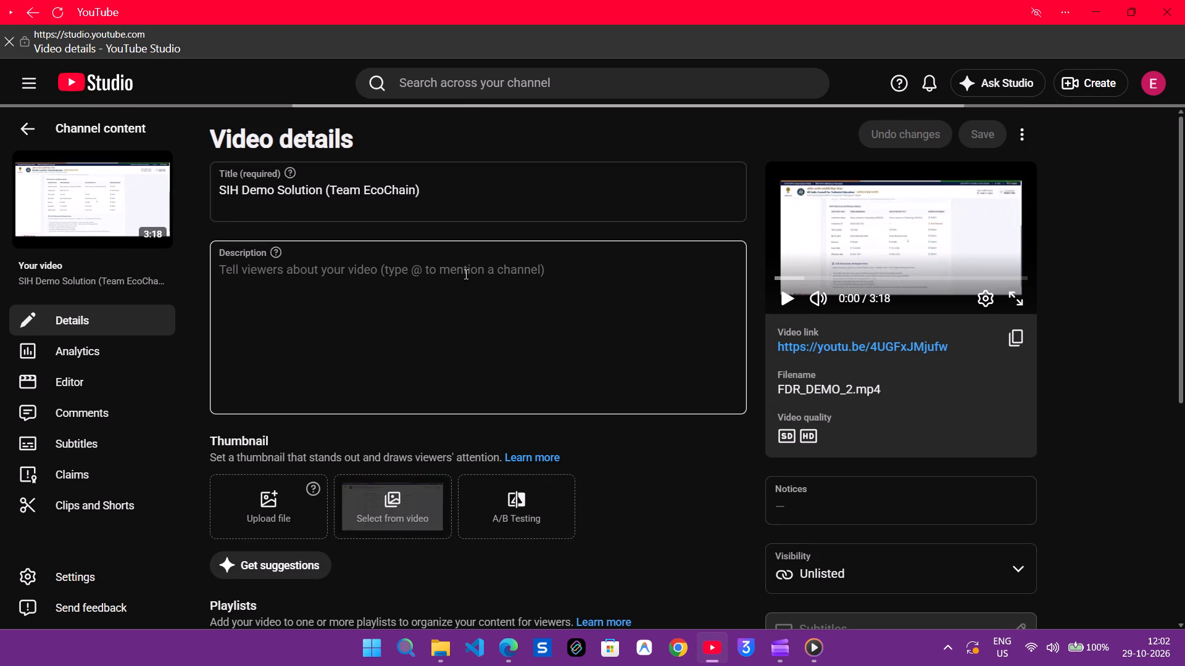
click(784, 296)
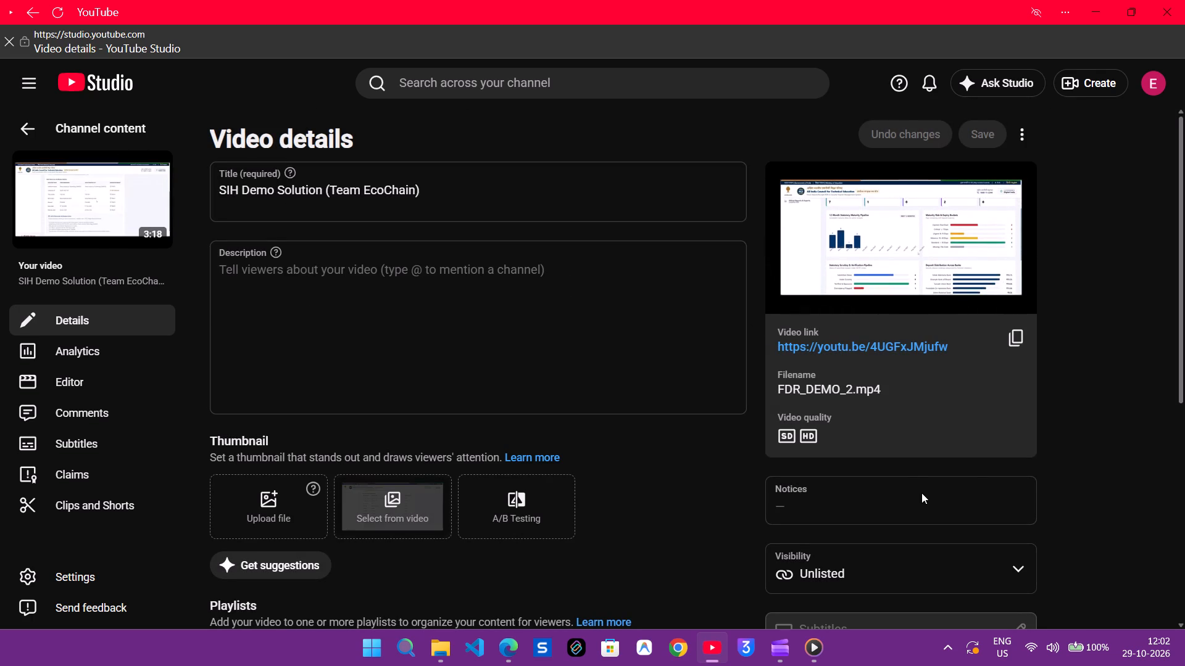
Raise the system volume to maximum for the playing video preview, closing the sound controls once done.
click(1050, 657)
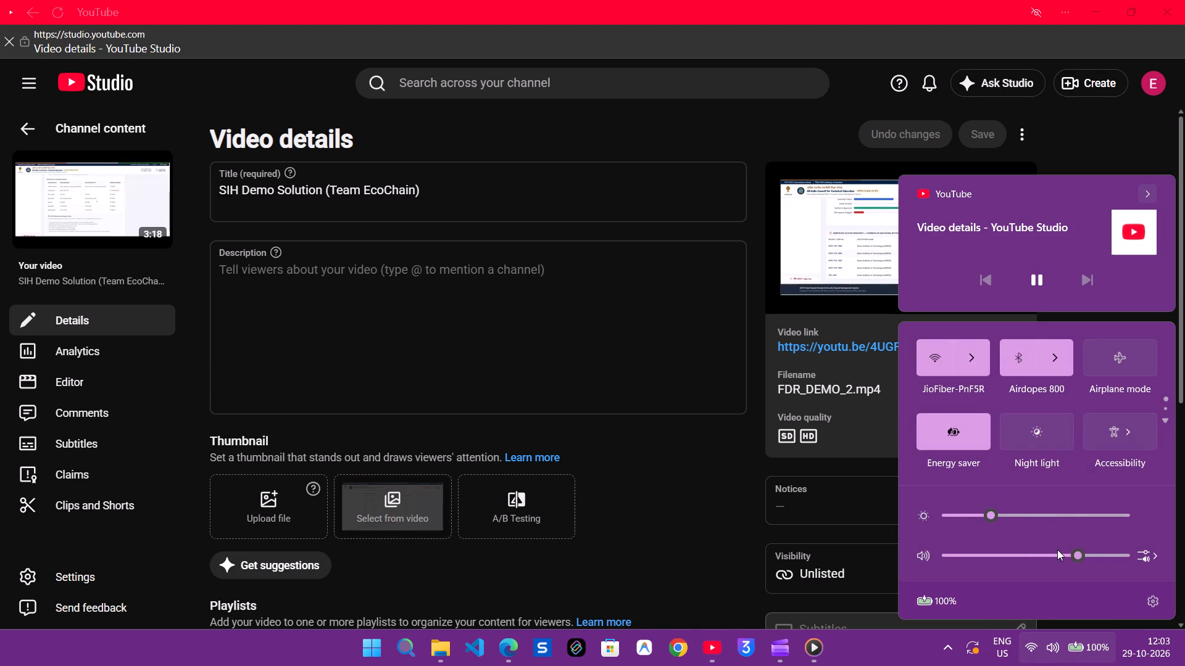
drag(1057, 549, 1184, 565)
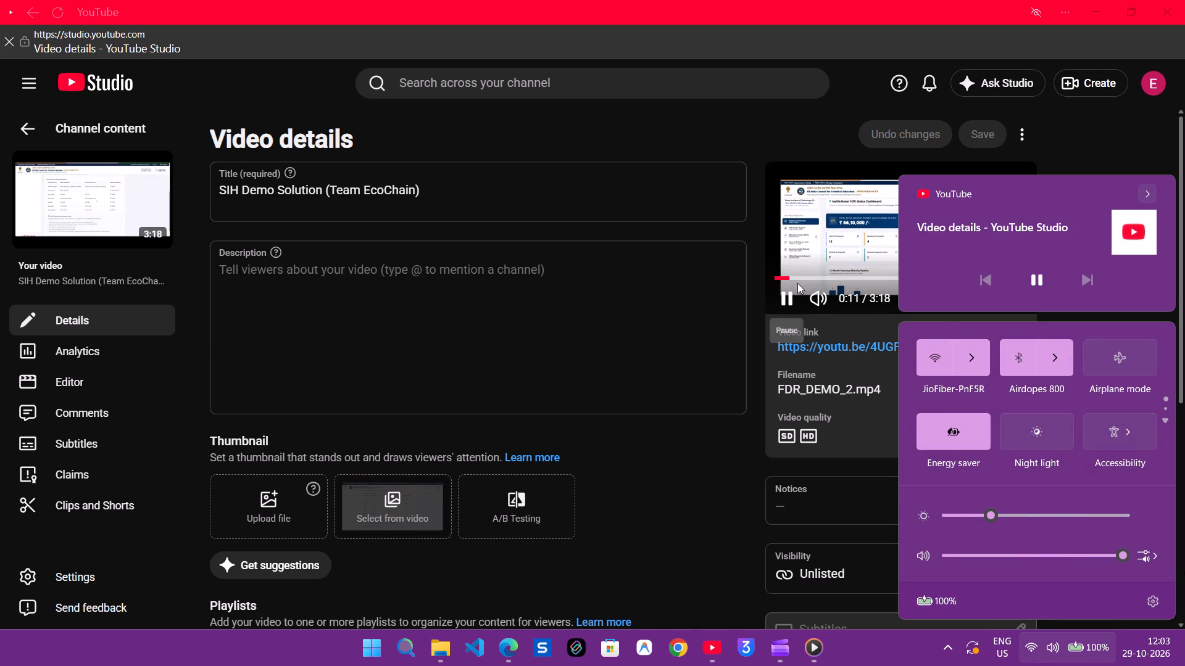
click(798, 282)
Copy the link of the SIH Demo Solution (Team EcoChain) video.
click(1022, 350)
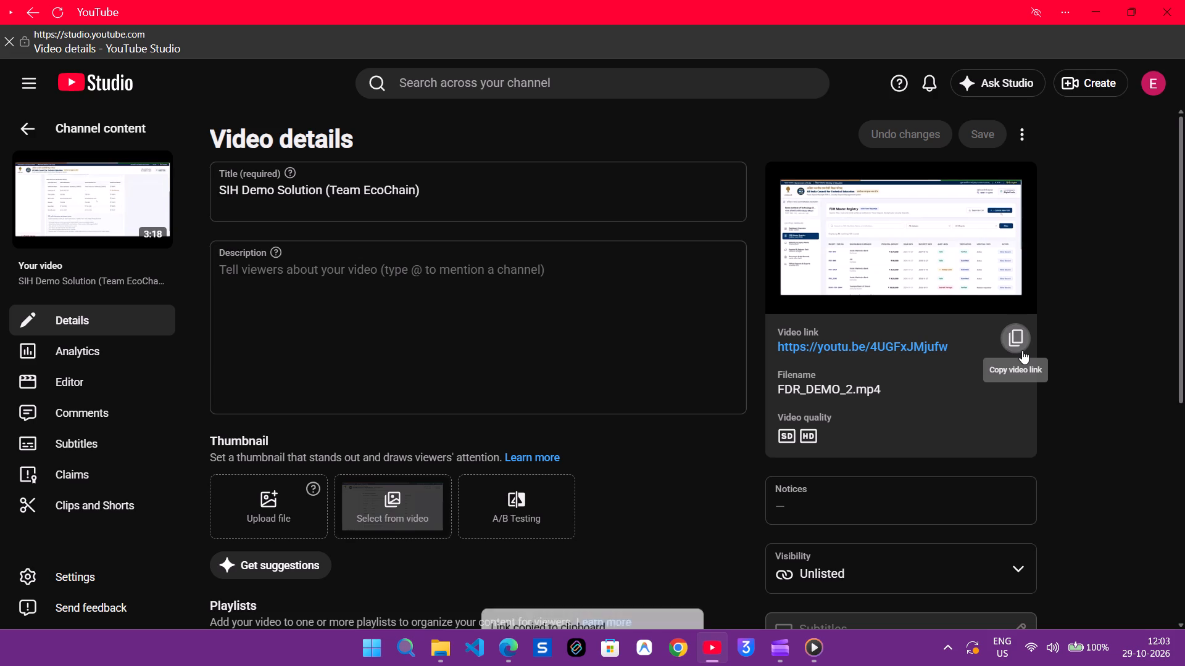
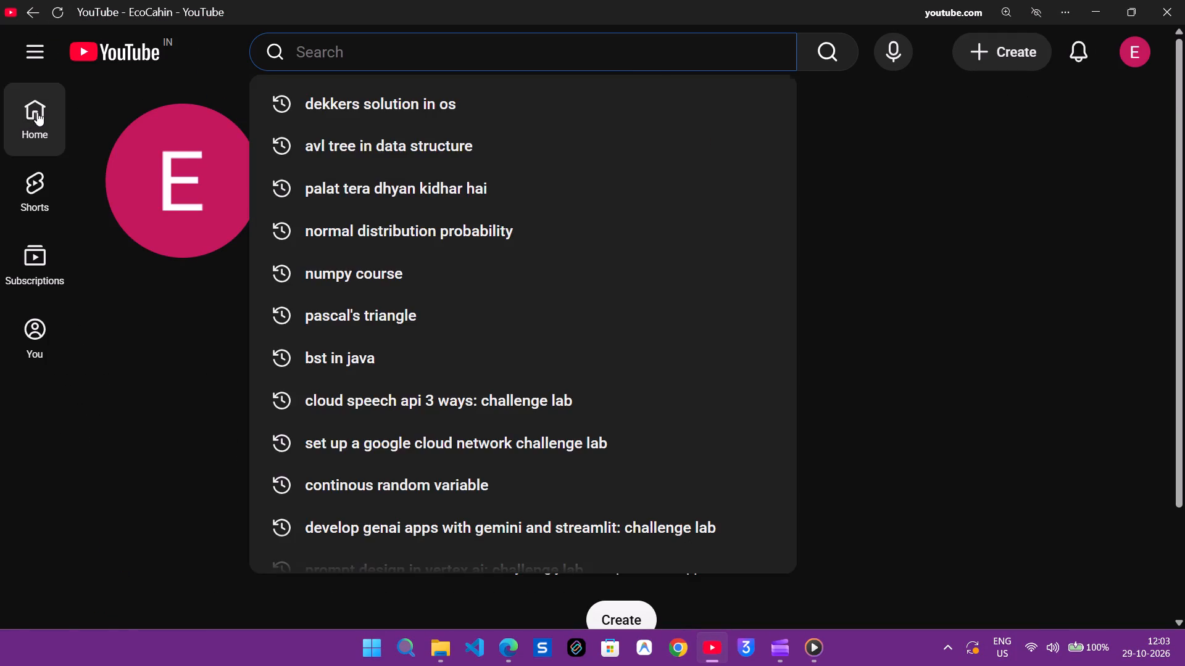
Leave the channel page and open the YouTube home feed.
click(27, 114)
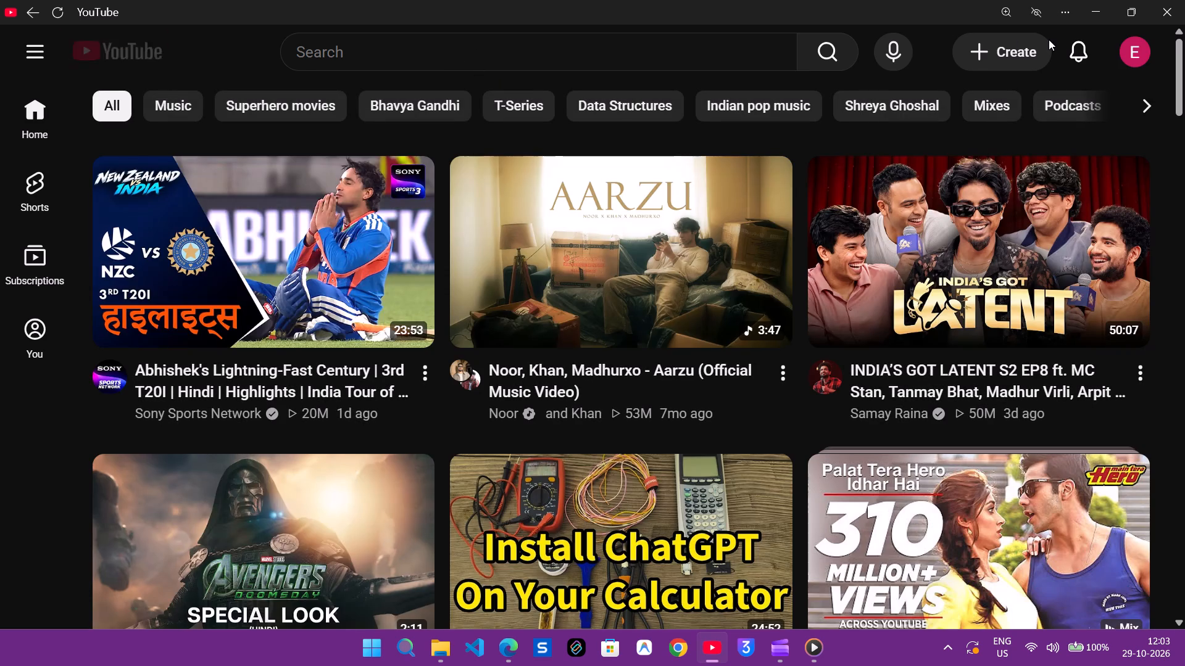
Search YouTube for "black water lilies aurora" and open the Aurora - Black Water Lilies (Live on the Honda Stage) video.
click(625, 64)
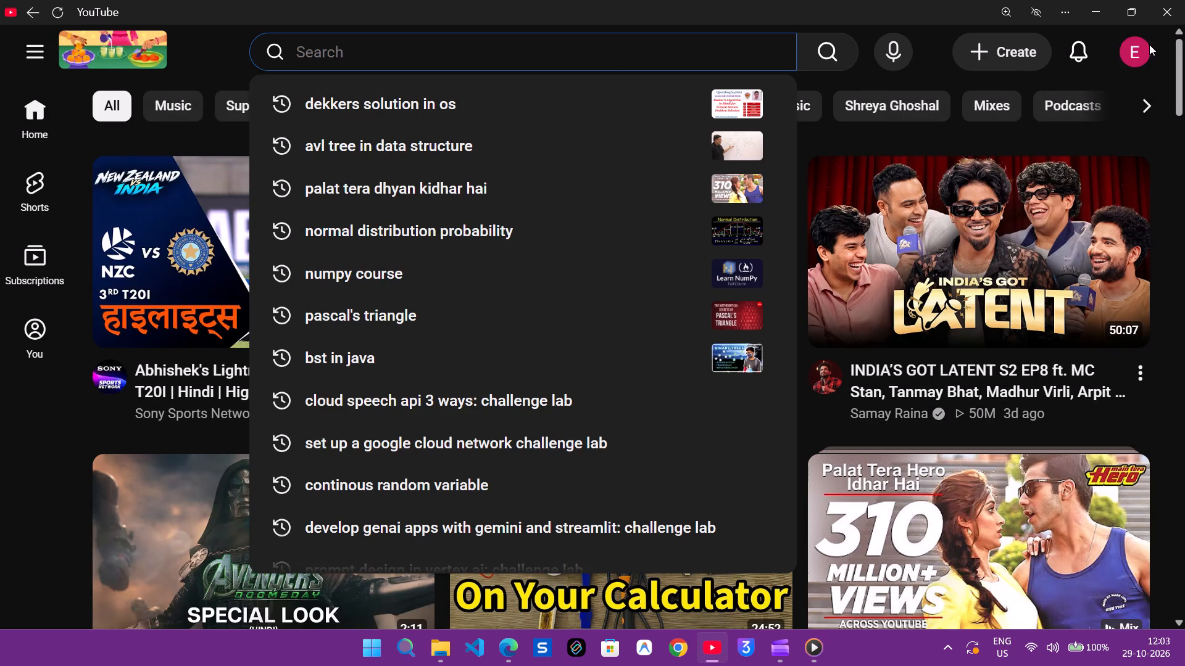
text(nlu)
key(BackSpace)
key(BackSpace)
key(BackSpace)
text(blue)
key(BackSpace)
key(BackSpace)
text(ack wa)
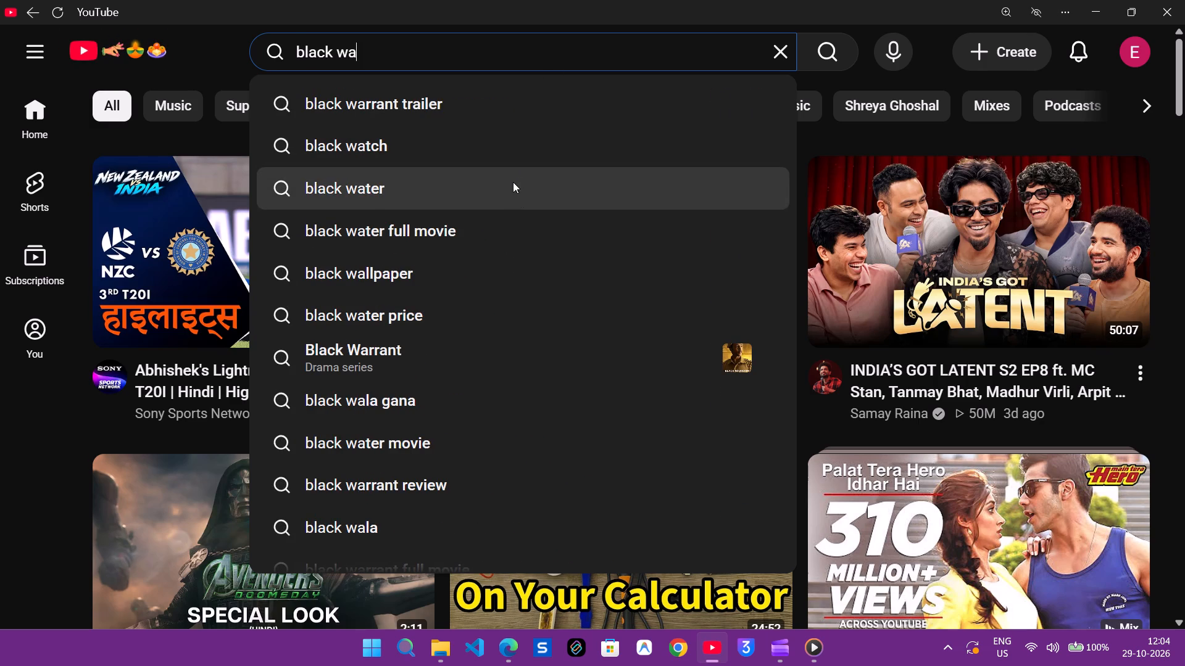
text(re)
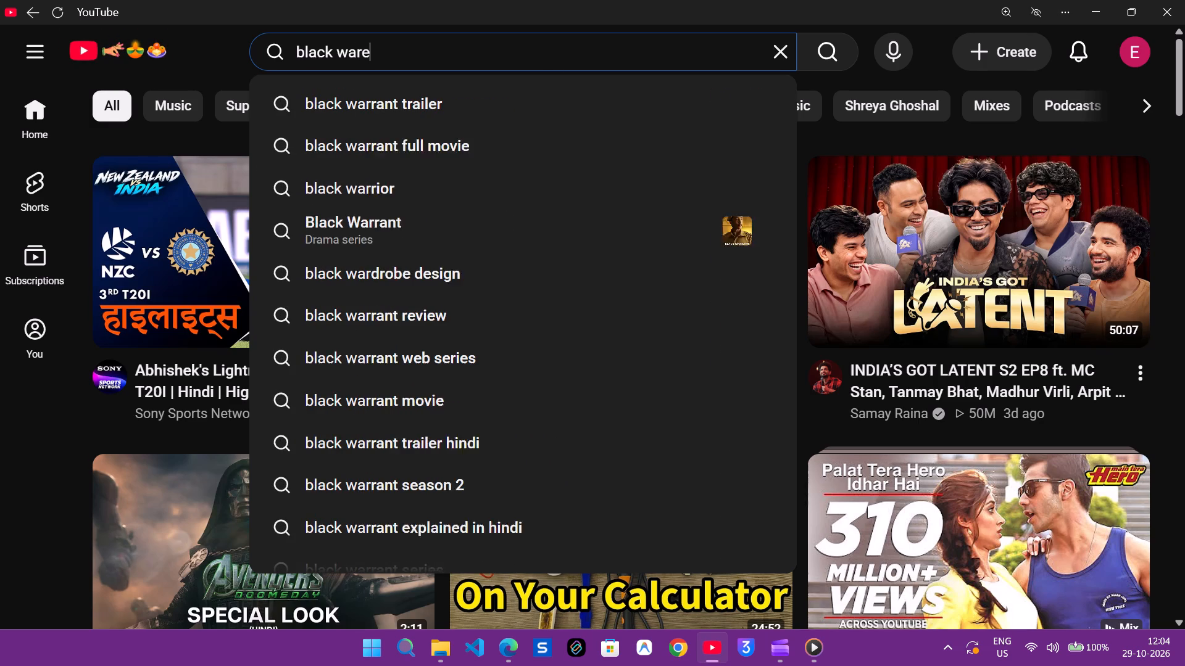
key(BackSpace)
key(BackSpace)
text(ter l)
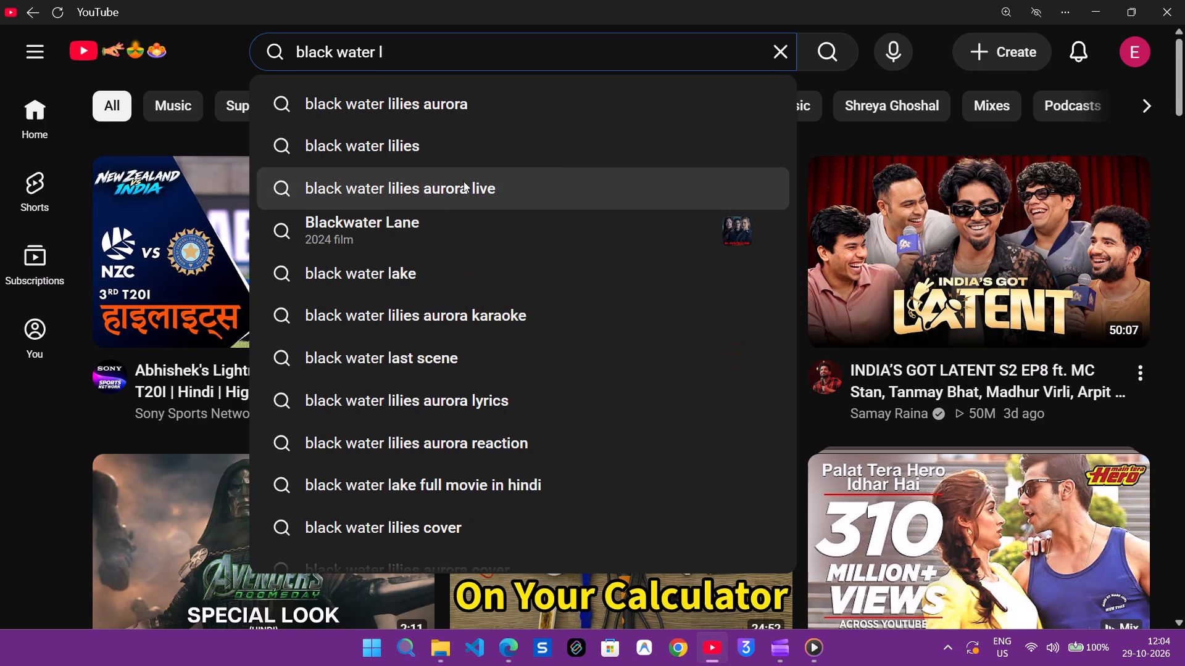
click(460, 94)
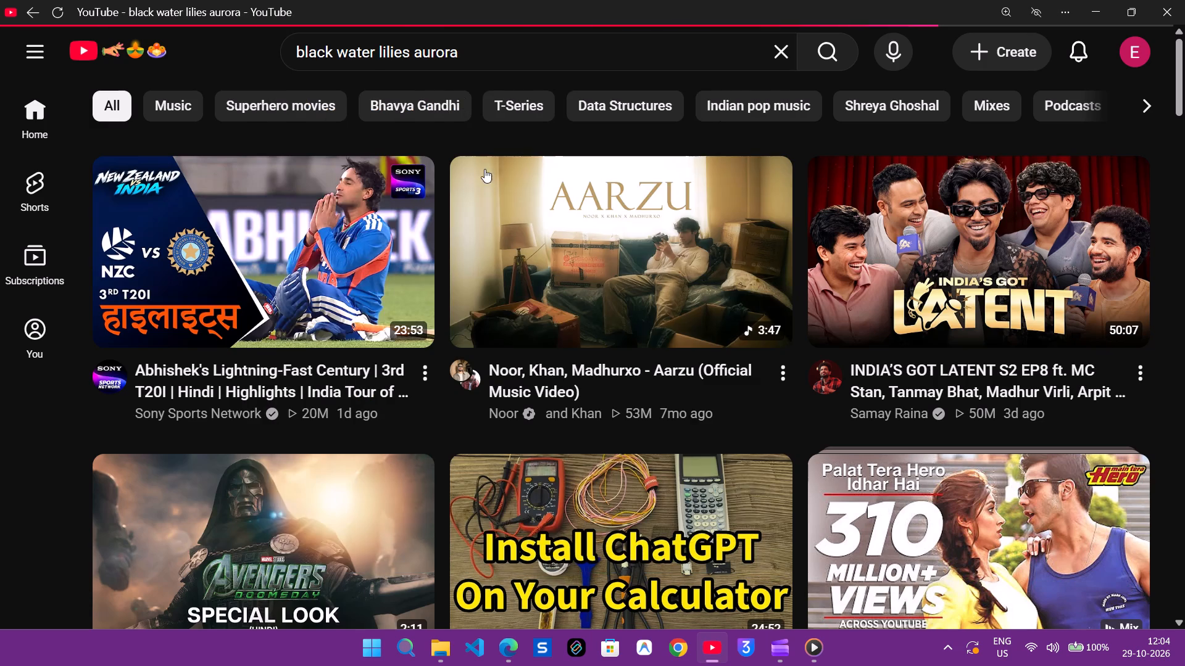
click(544, 265)
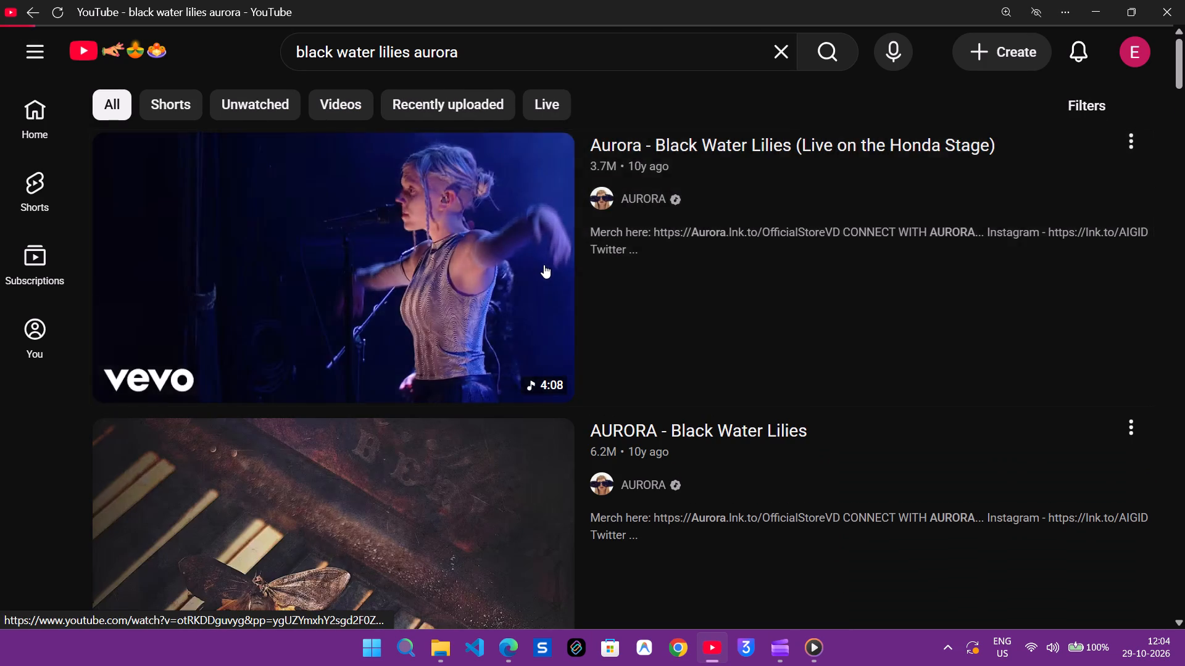